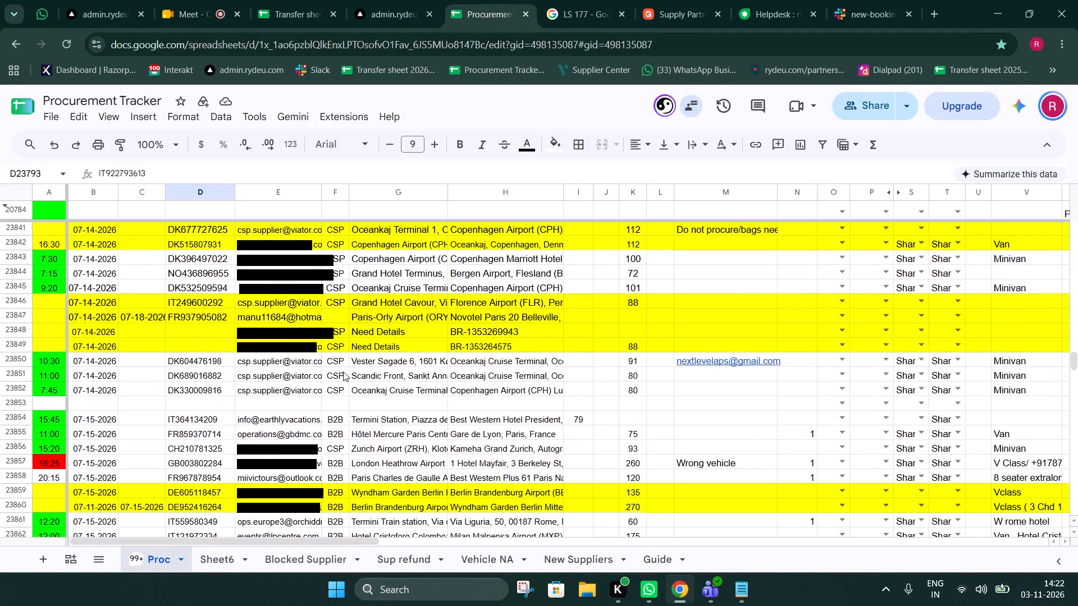
Jump to the collaborator's current location in the Proc sheet and select empty cell D26027 below the 11-04-2026 bookings.
left_click(668, 95)
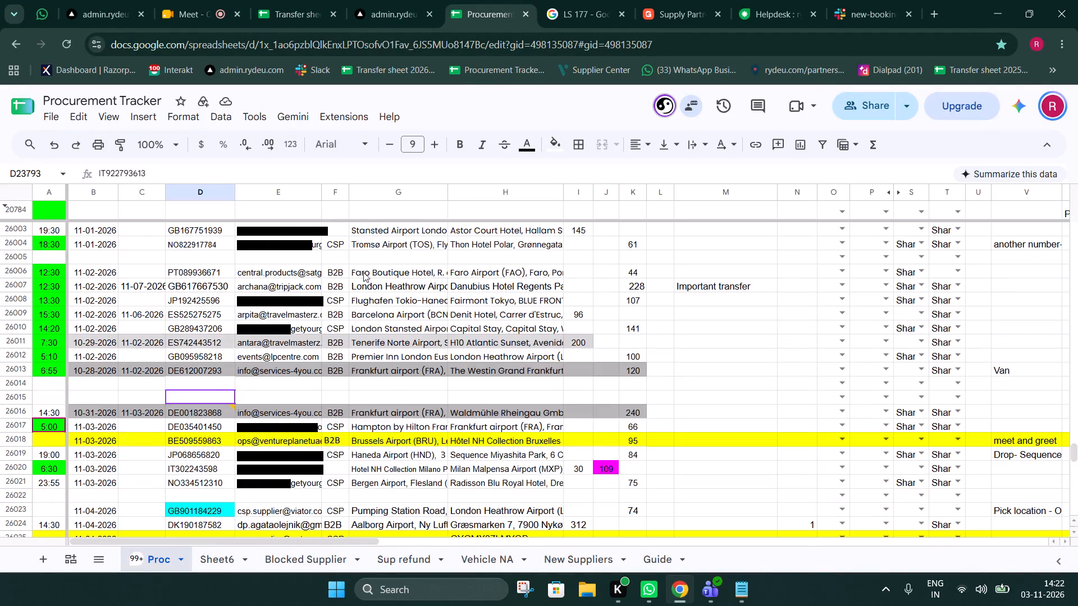
scroll(363, 272, "down", 1)
scroll(330, 331, "down", 1)
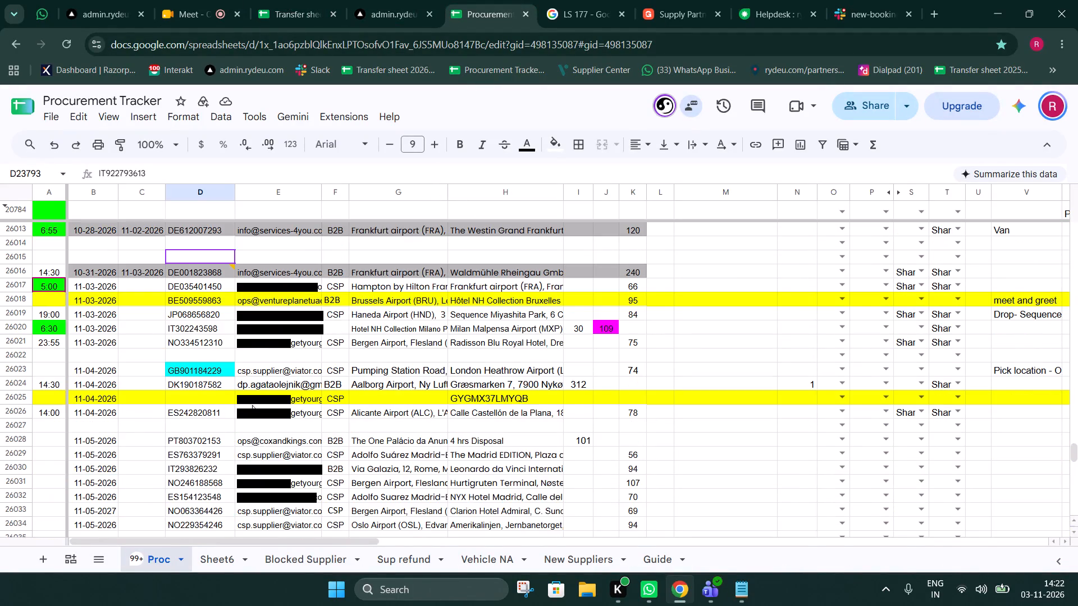
left_click(223, 423)
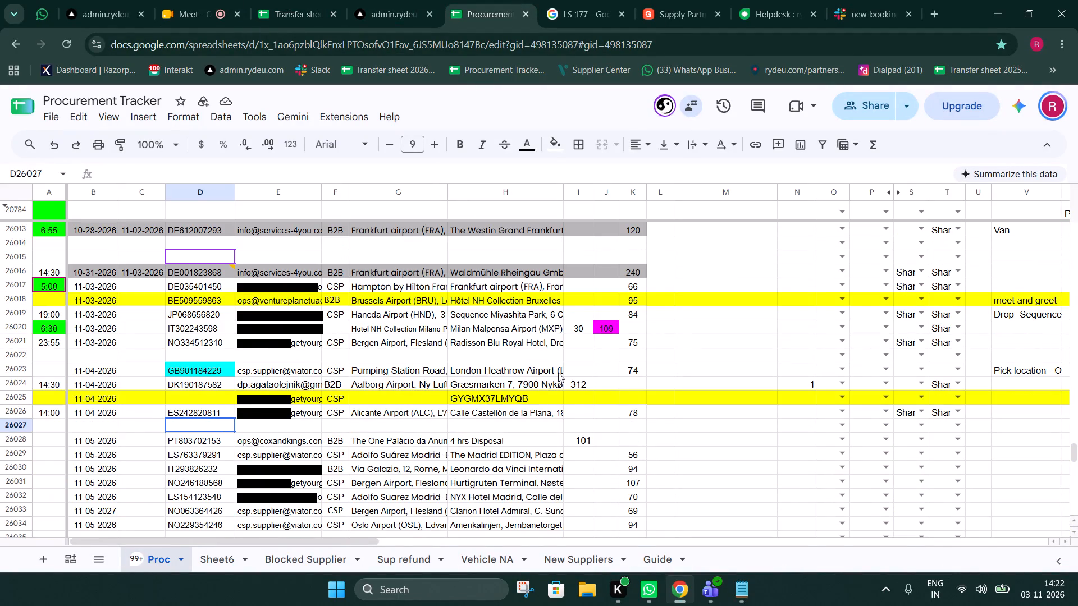
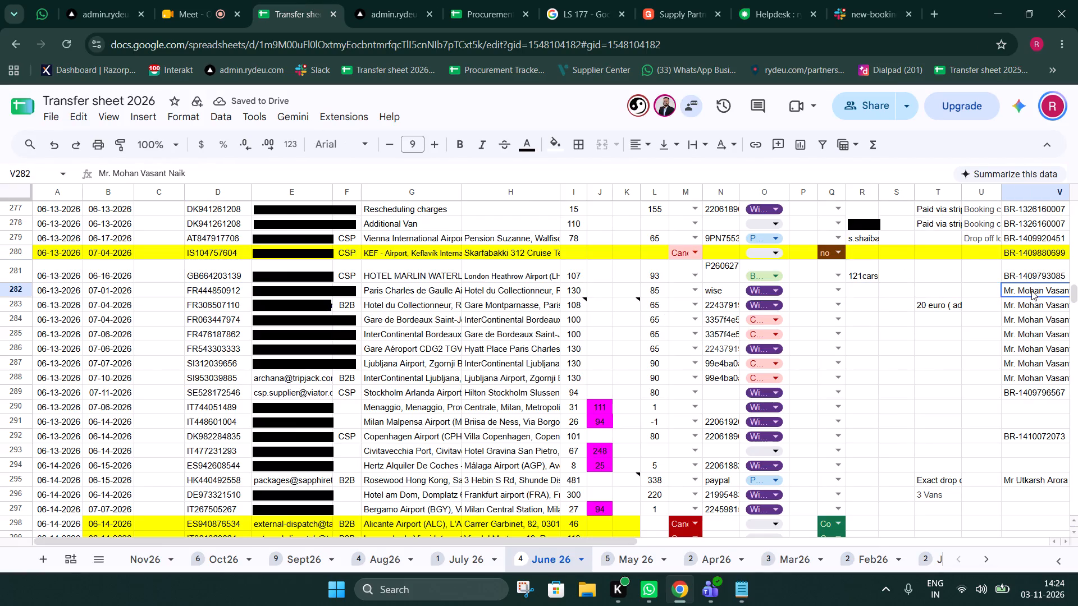
In Rydeu Admin, replace the booking-number search with a filter on the client reference from cell V282 of the June 26 sheet.
key("ctrl+c")
left_click(395, 0)
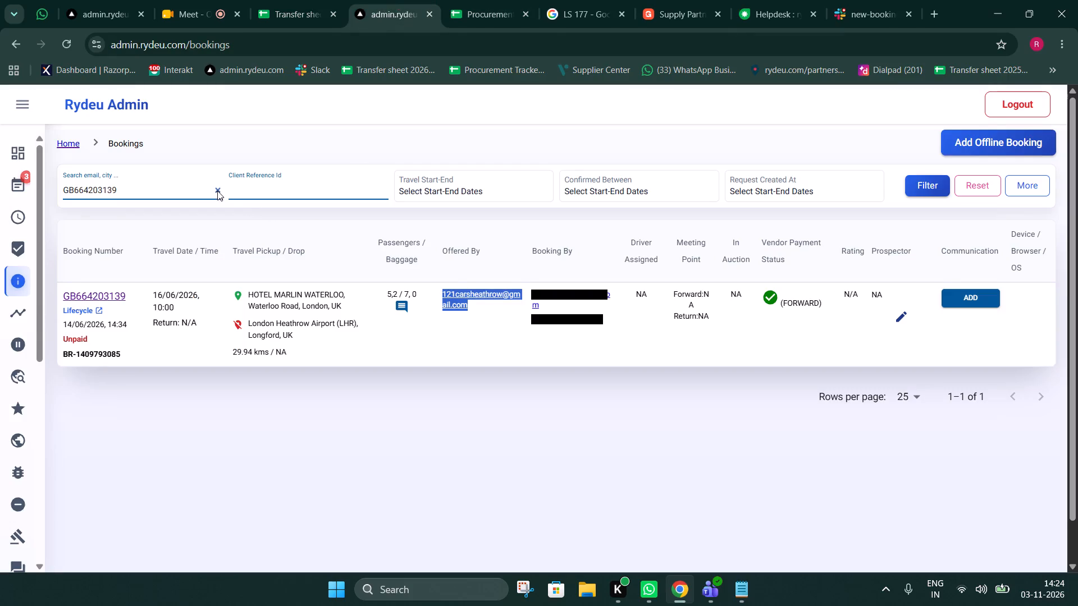
left_click(217, 191)
left_click(251, 187)
key("ctrl+v")
left_click(923, 184)
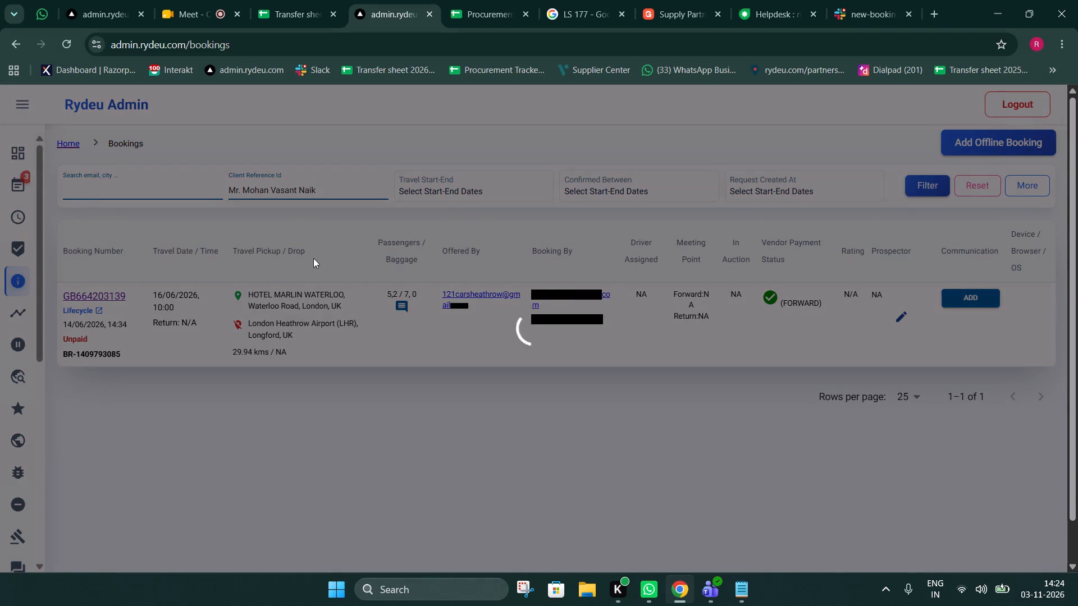
left_click(330, 0)
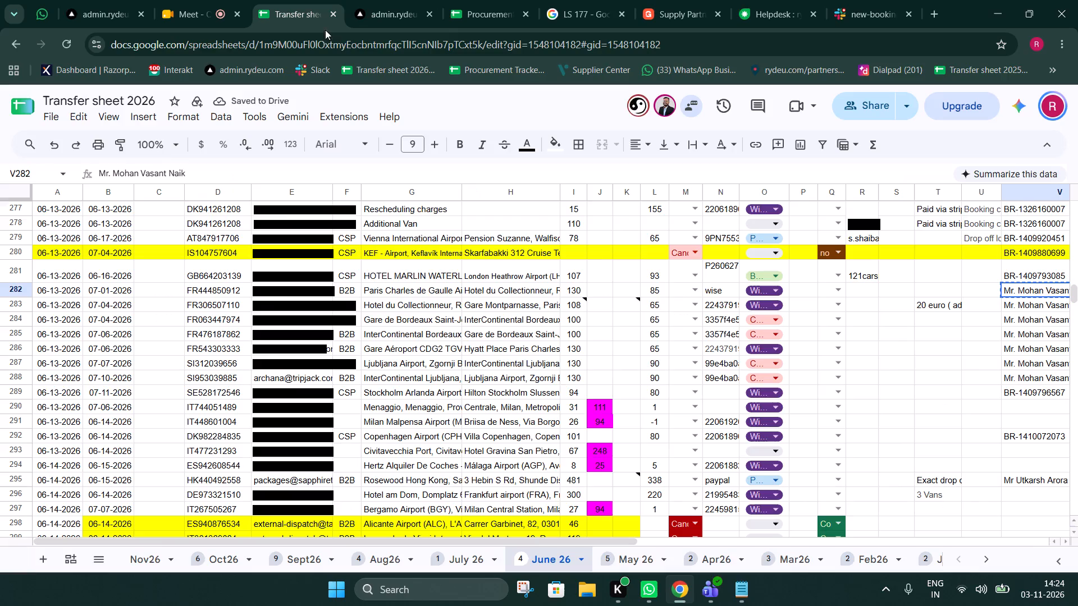
left_click(238, 290)
key("ctrl+c")
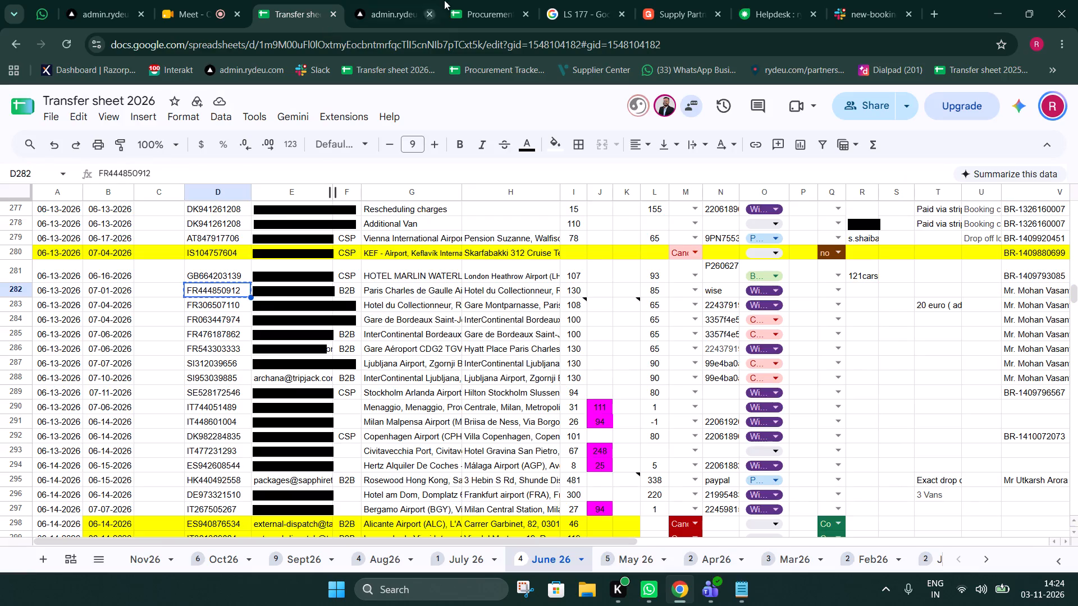
left_click(416, 0)
key("ctrl+f")
key("ctrl+v")
left_click_drag(474, 312, 469, 310)
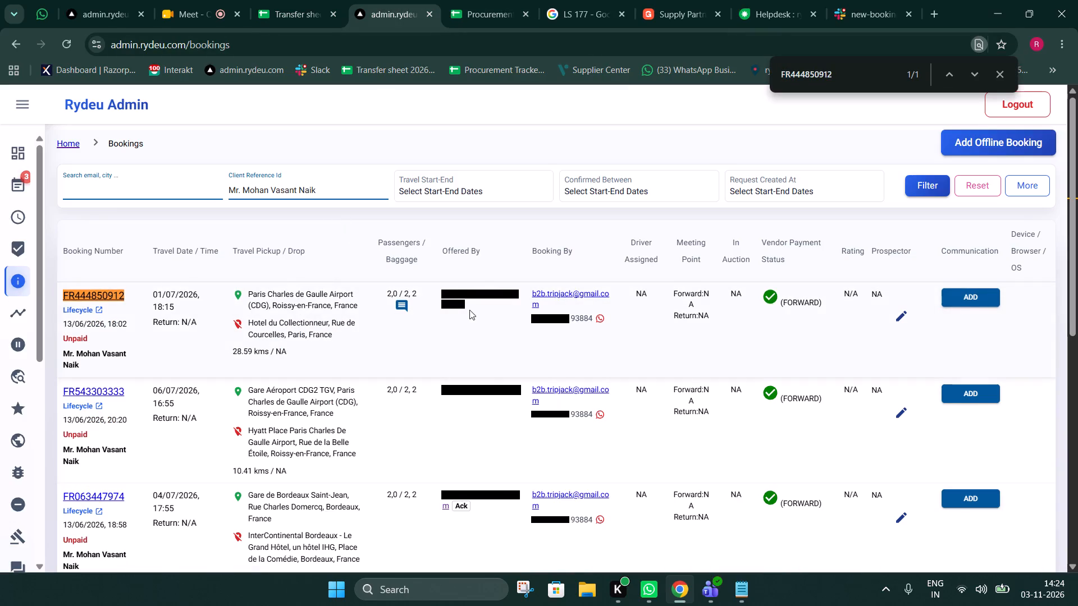
left_click_drag(469, 310, 438, 294)
key("ctrl+c")
left_click(263, 0)
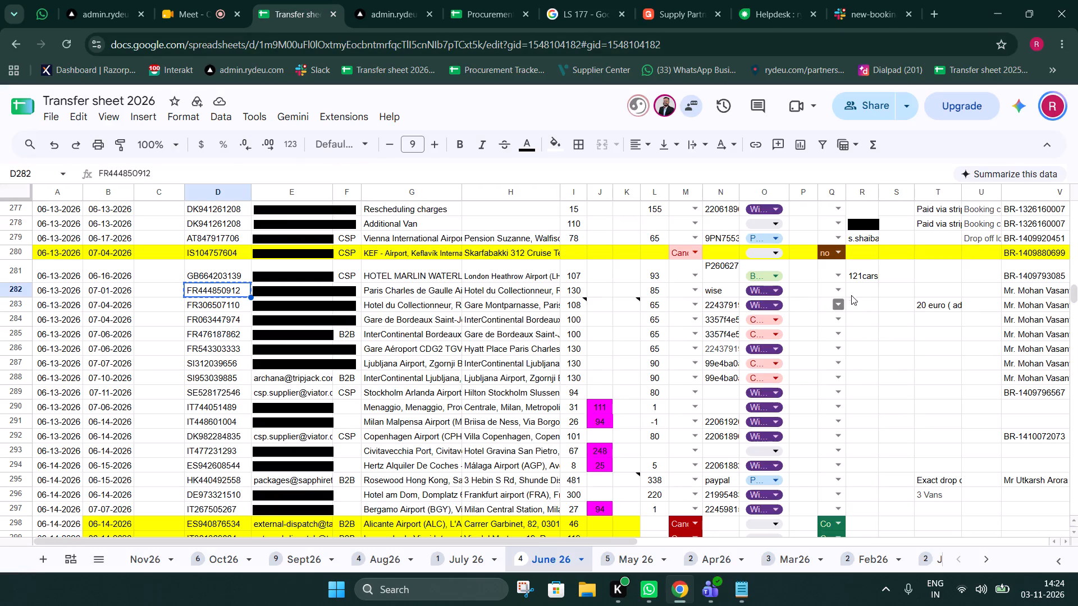
double_click(856, 292)
key("ctrl+v")
left_click(863, 311)
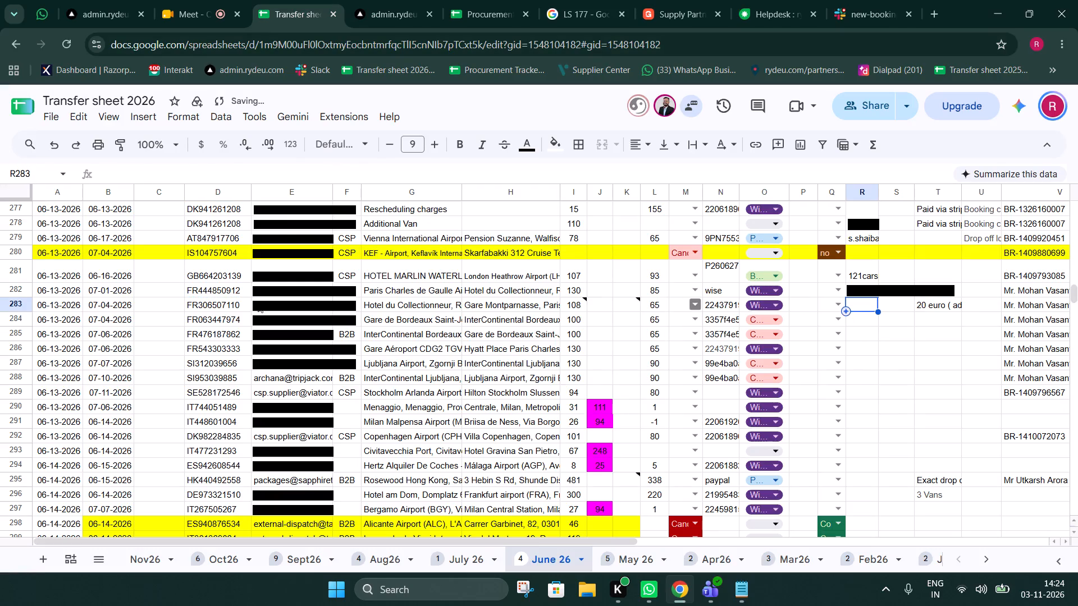
left_click(237, 302)
key("ctrl+c")
left_click(415, 0)
key("ctrl+f")
key("ctrl+v")
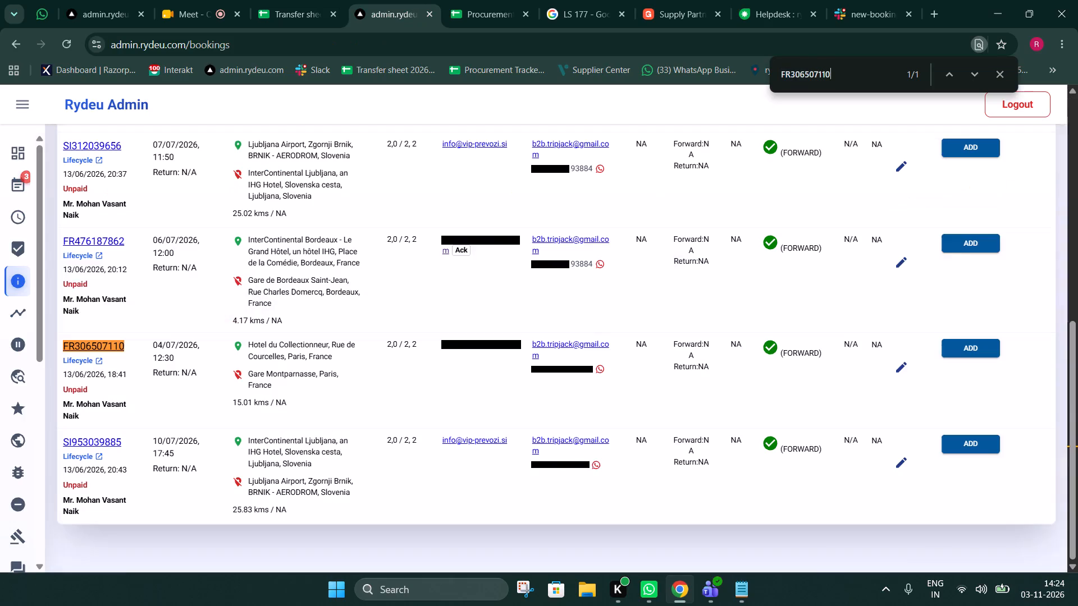
left_click_drag(438, 353, 521, 353)
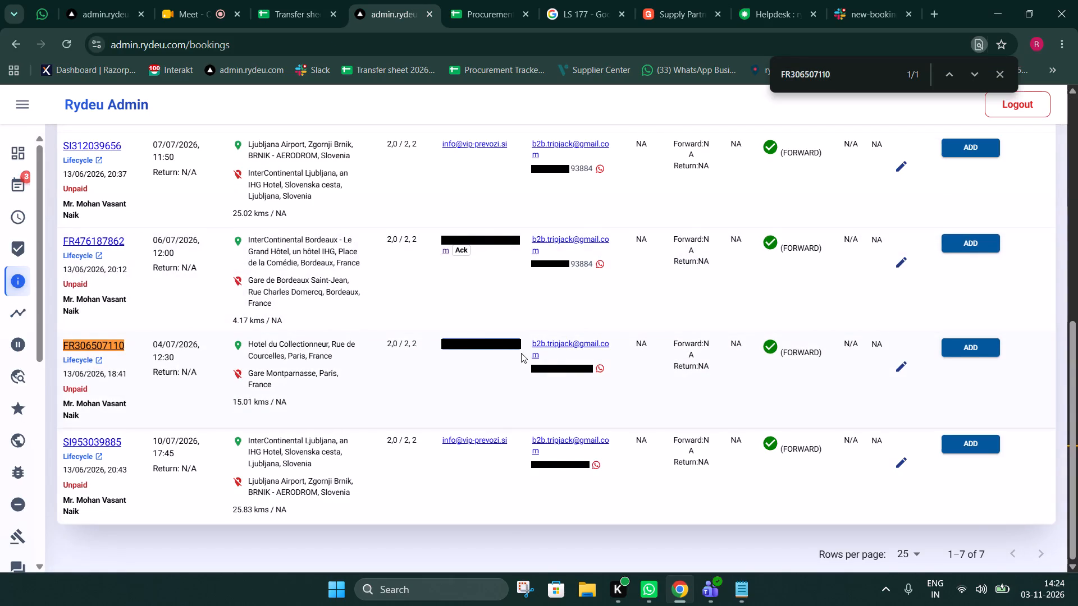
key("ctrl+c")
left_click(313, 0)
double_click(865, 309)
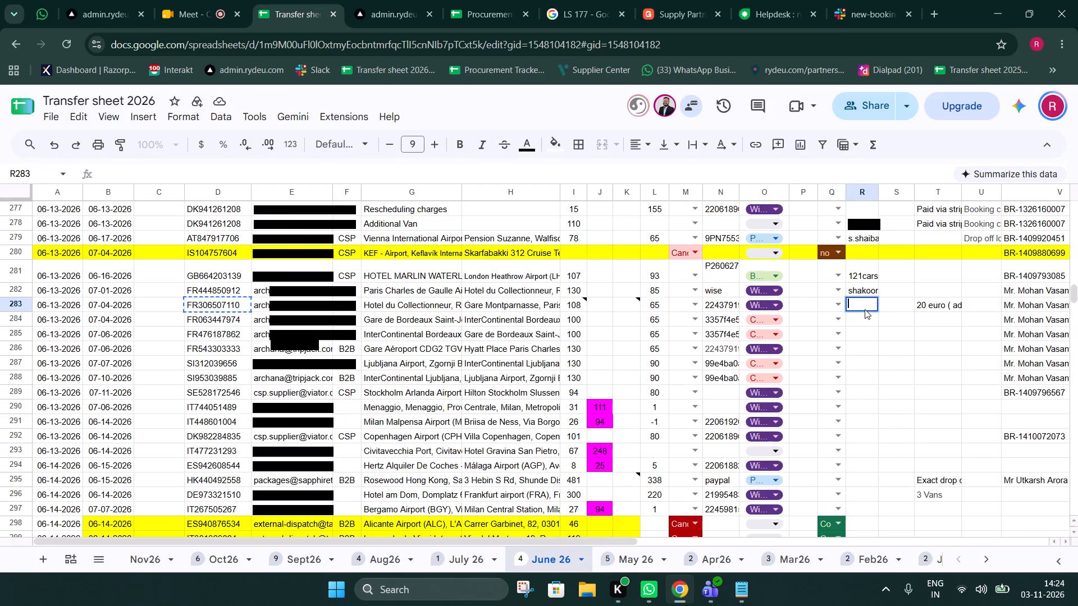
key("ctrl+v")
left_click(865, 320)
left_click(245, 315)
key("ctrl+c")
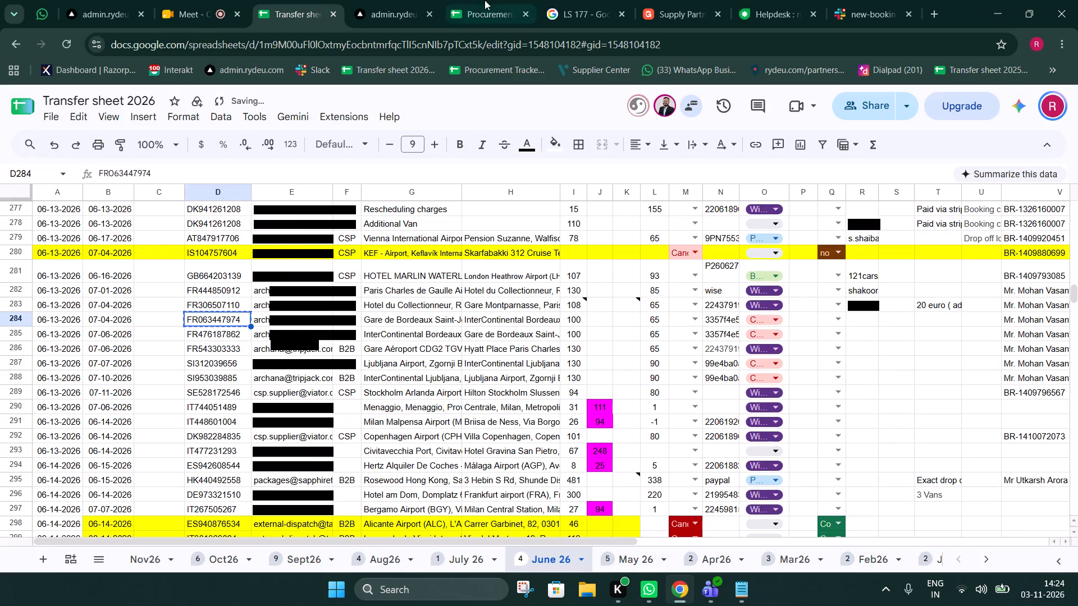
left_click(408, 0)
key("ctrl+f")
key("ctrl+v")
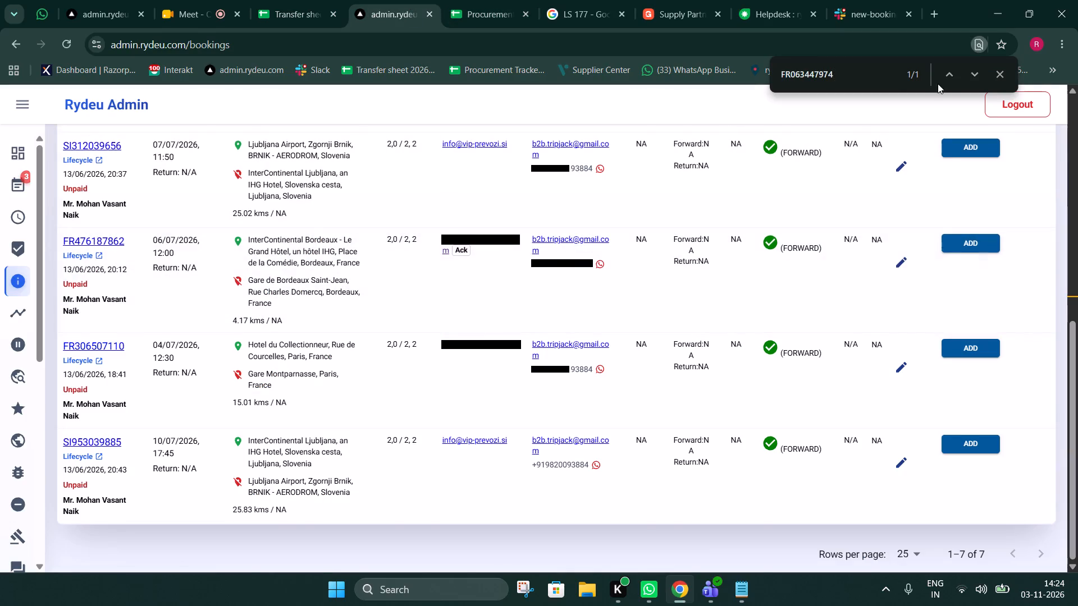
left_click(952, 80)
left_click_drag(437, 319, 445, 333)
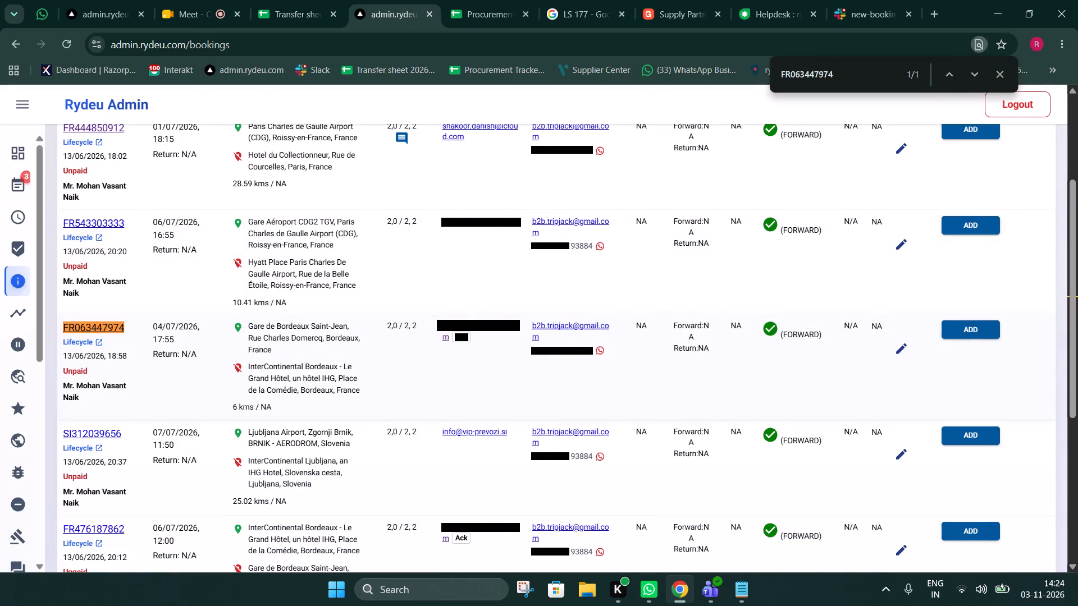
left_click_drag(445, 333, 447, 334)
key("ctrl+c")
left_click(323, 0)
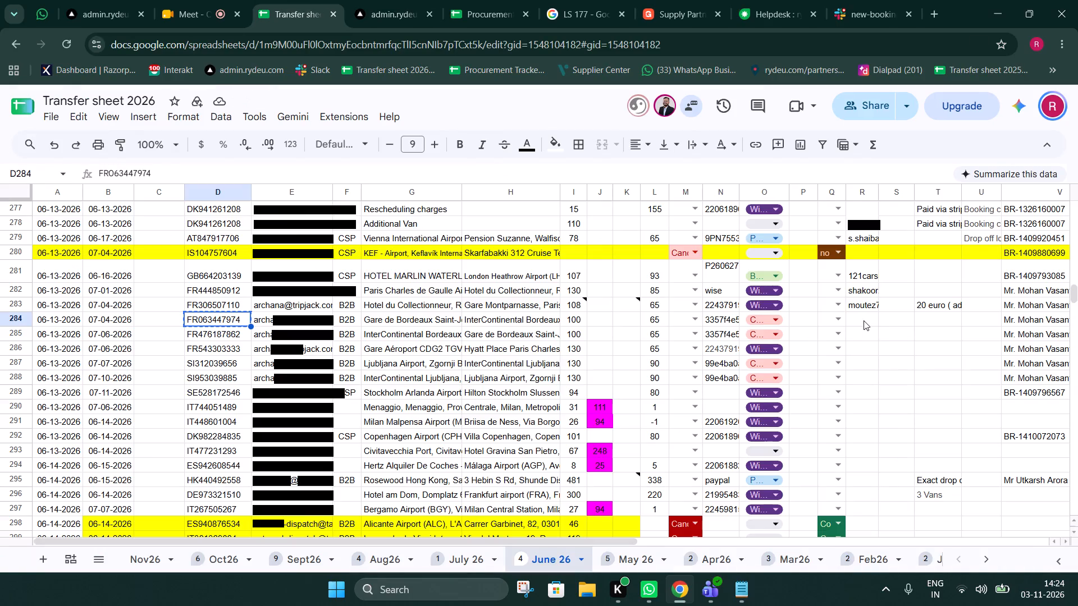
double_click(864, 320)
key("ctrl+v")
left_click(861, 333)
left_click(218, 335)
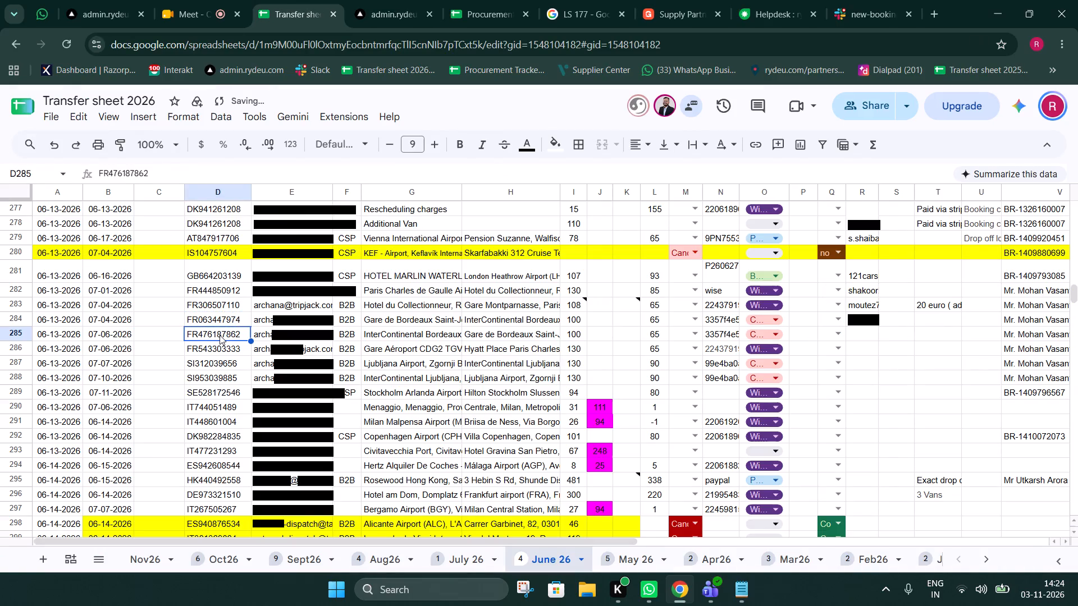
key("ctrl+c")
left_click(395, 0)
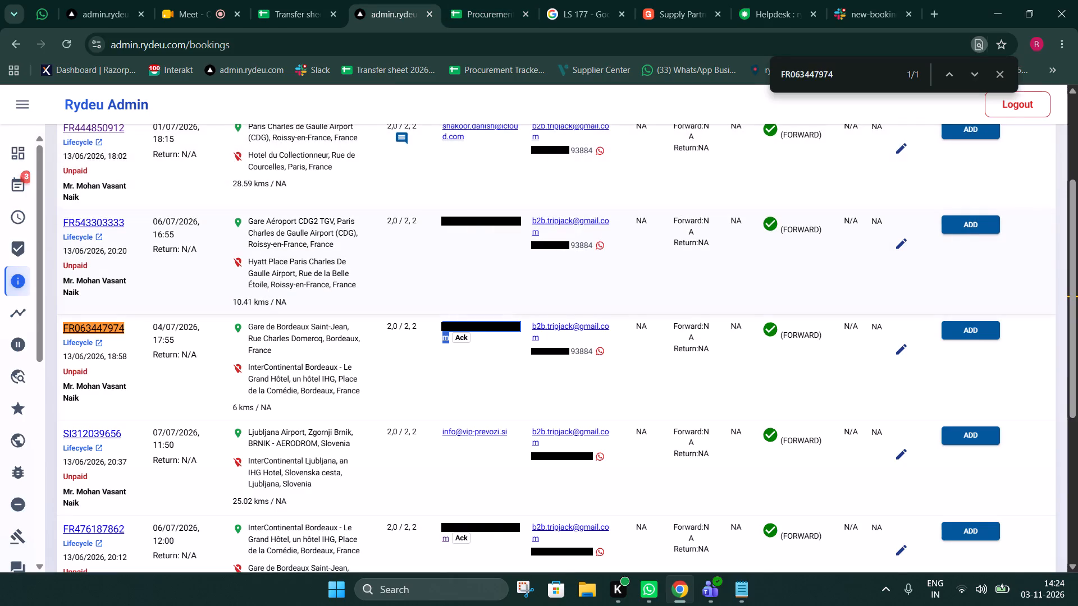
key("ctrl+f")
key("ctrl+v")
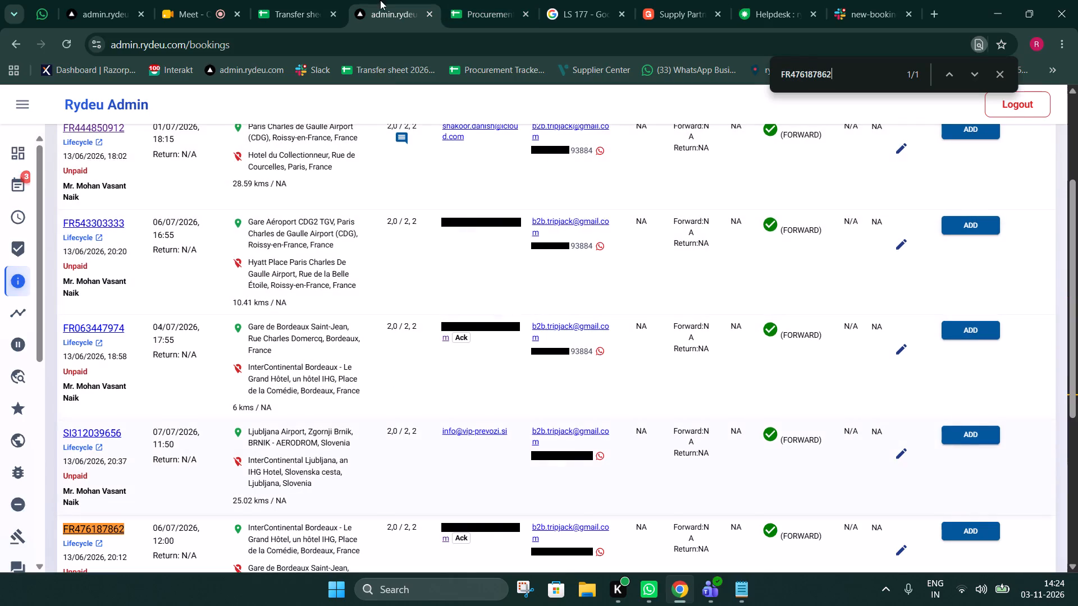
left_click(316, 0)
left_click(870, 318)
key("ctrl+c")
left_click(864, 330)
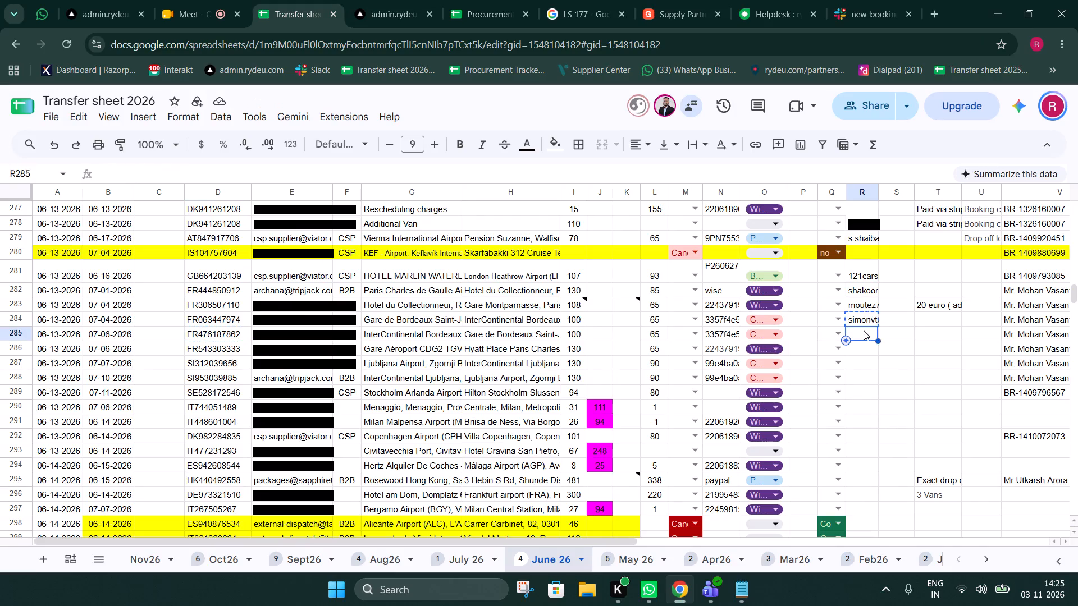
key("ctrl+v")
left_click(855, 352)
left_click(218, 350)
key("ctrl+c")
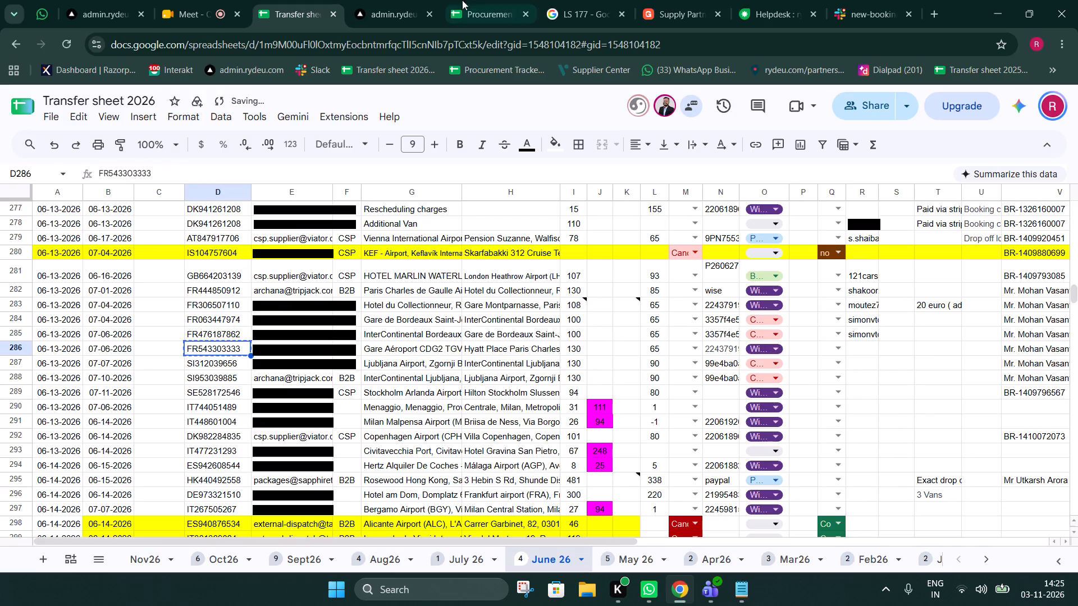
left_click(414, 0)
scroll(486, 288, "down", 3)
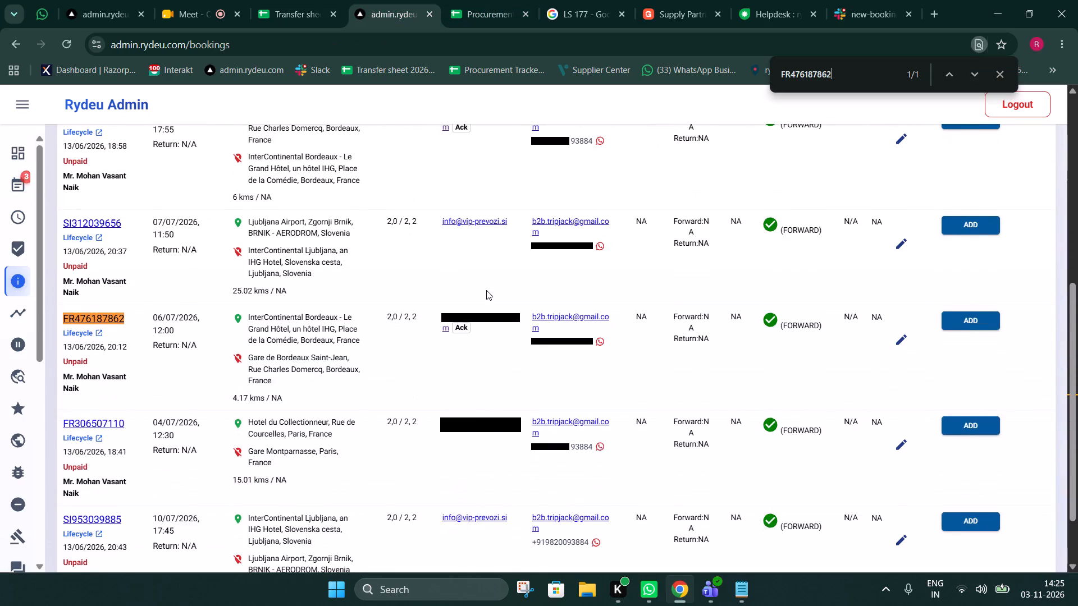
key("ctrl+f")
key("ctrl+v")
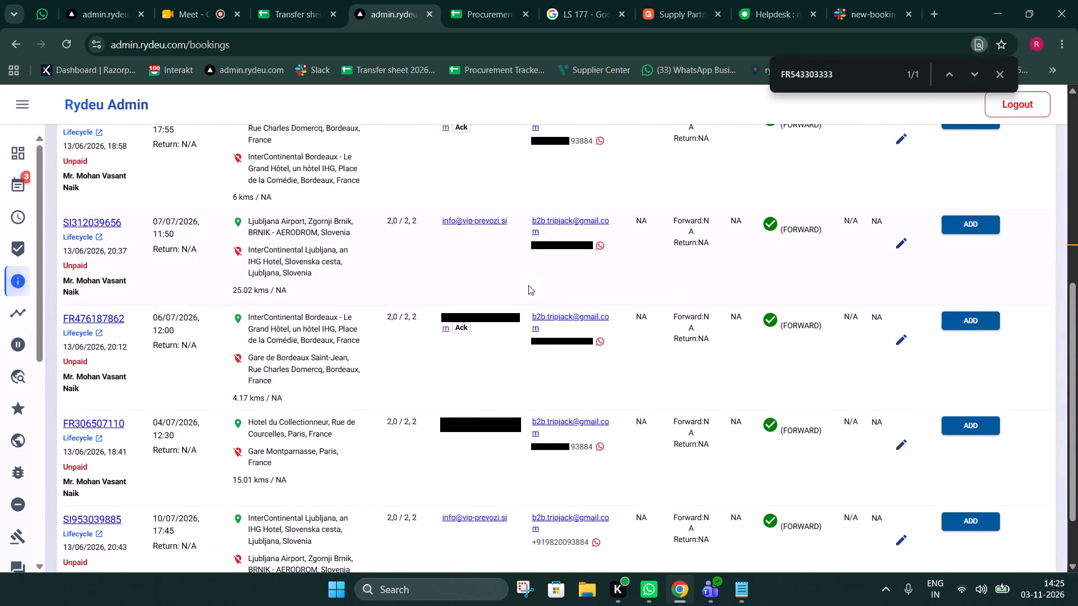
left_click(944, 75)
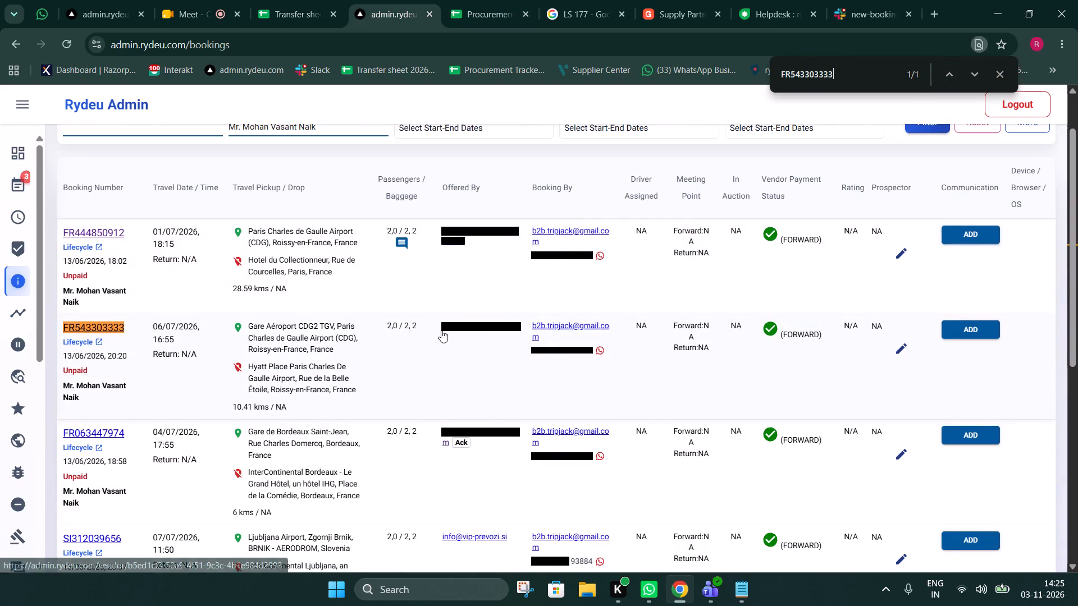
left_click_drag(441, 332, 527, 334)
key("ctrl+c")
left_click(522, 341)
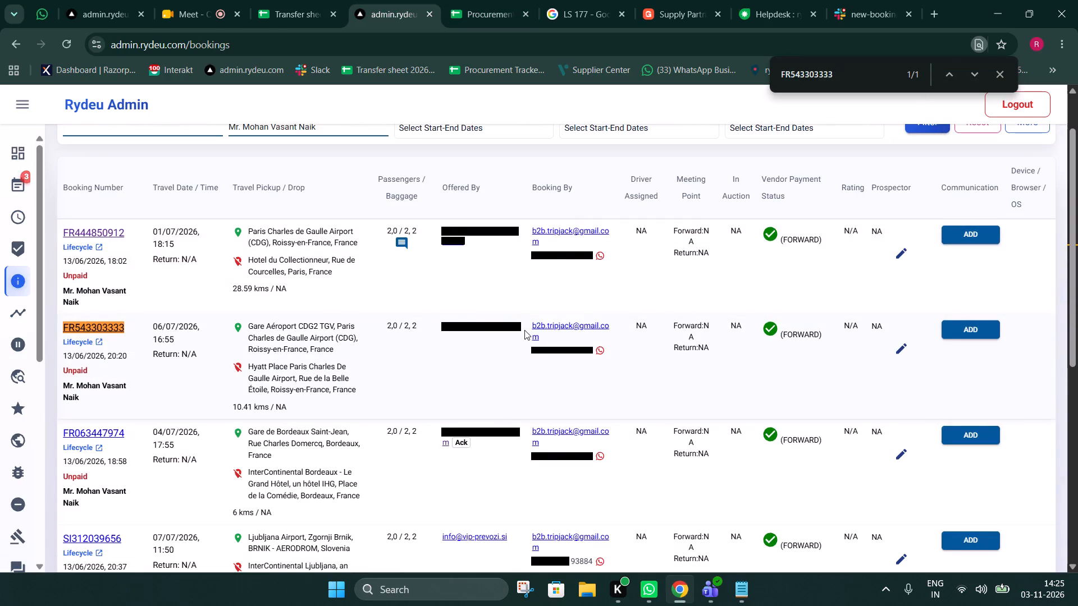
left_click_drag(524, 330, 430, 330)
left_click(465, 343)
left_click(441, 336)
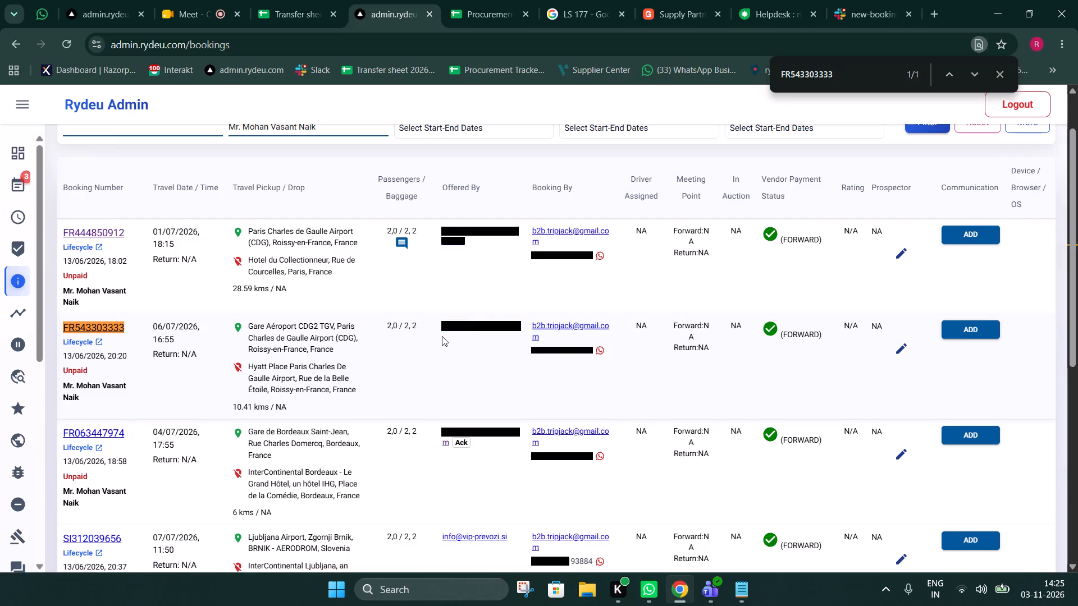
left_click_drag(442, 336, 516, 338)
key("ctrl+c")
left_click(281, 0)
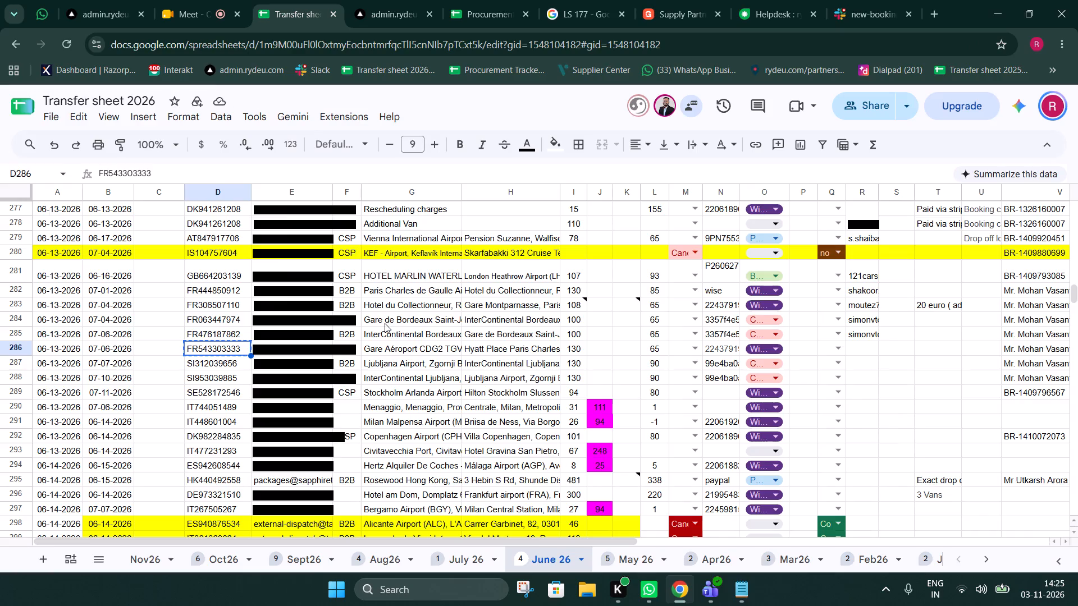
double_click(861, 348)
key("ctrl+v")
left_click(855, 362)
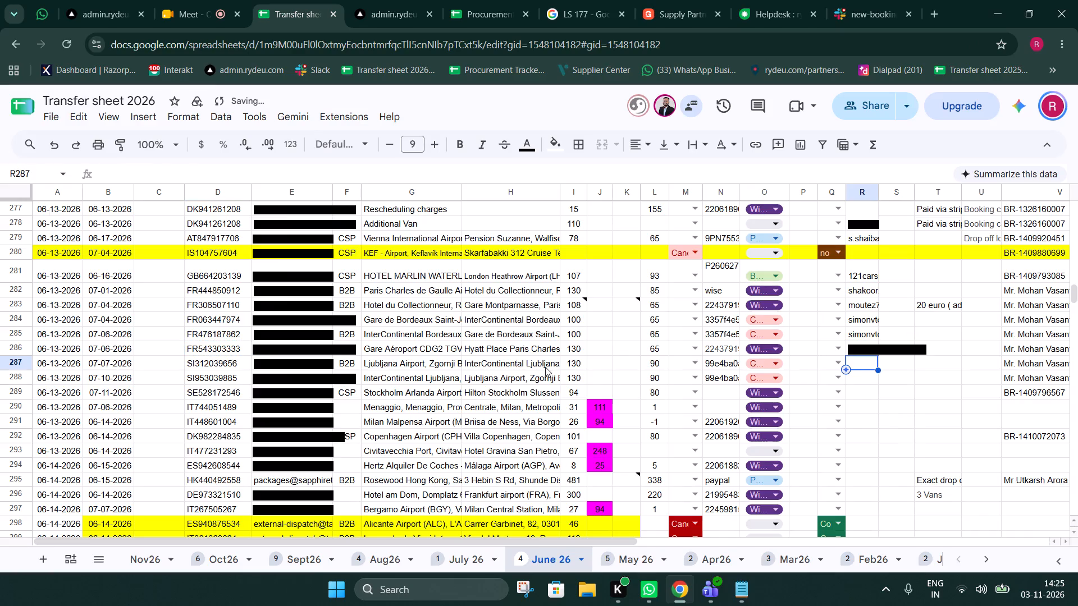
left_click(233, 365)
key("ctrl+c")
left_click(381, 0)
key("ctrl+f")
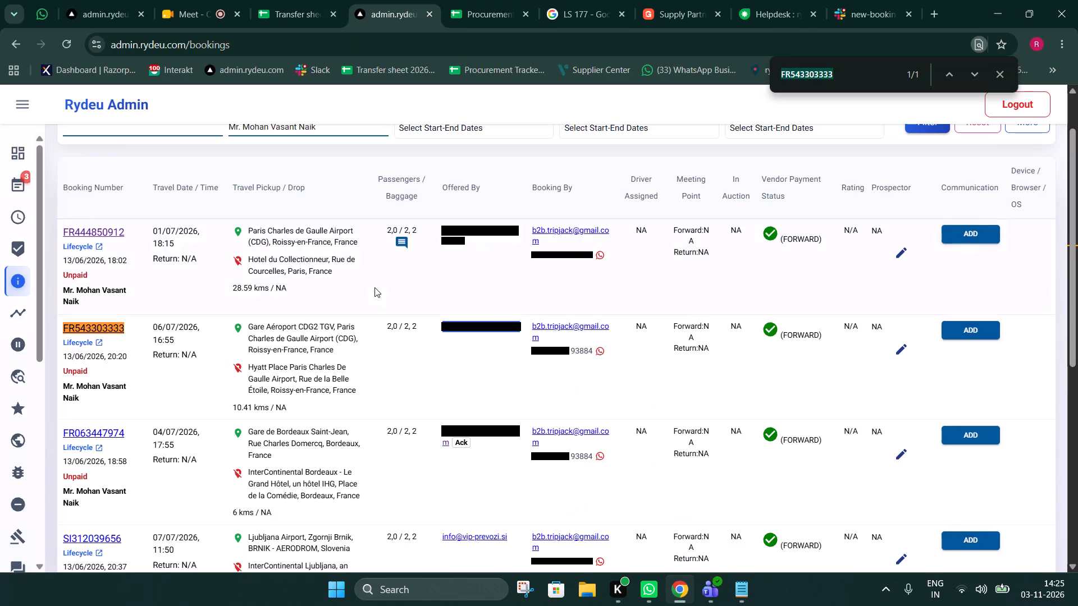
key("ctrl+v")
scroll(457, 441, "down", 3)
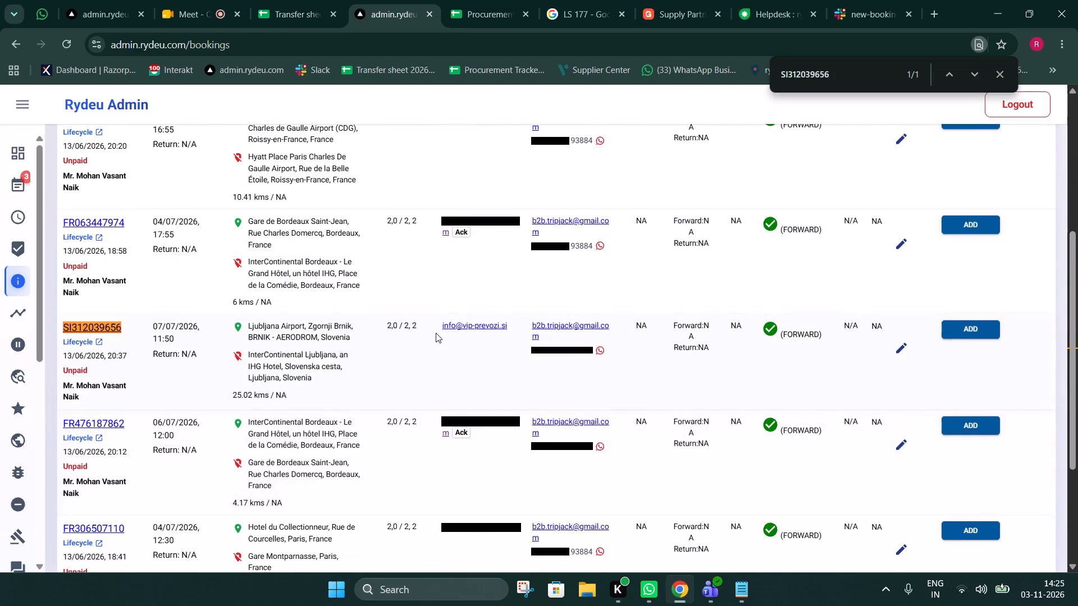
left_click_drag(441, 334, 511, 335)
key("ctrl+c")
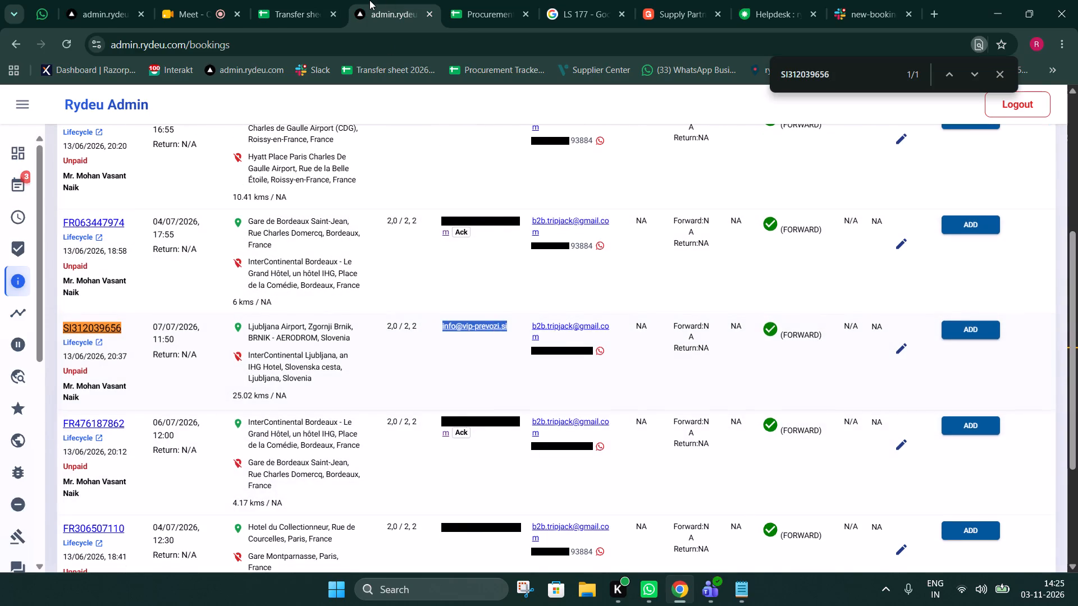
left_click(367, 0)
left_click(330, 0)
double_click(865, 365)
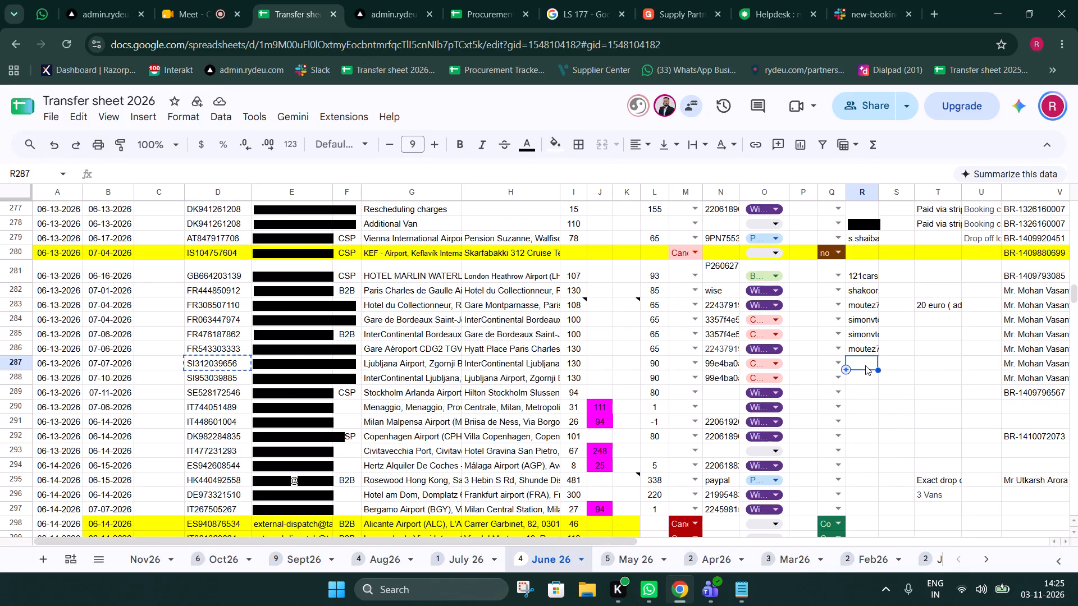
key("ctrl+v")
left_click(870, 383)
left_click(222, 382)
key("ctrl+c")
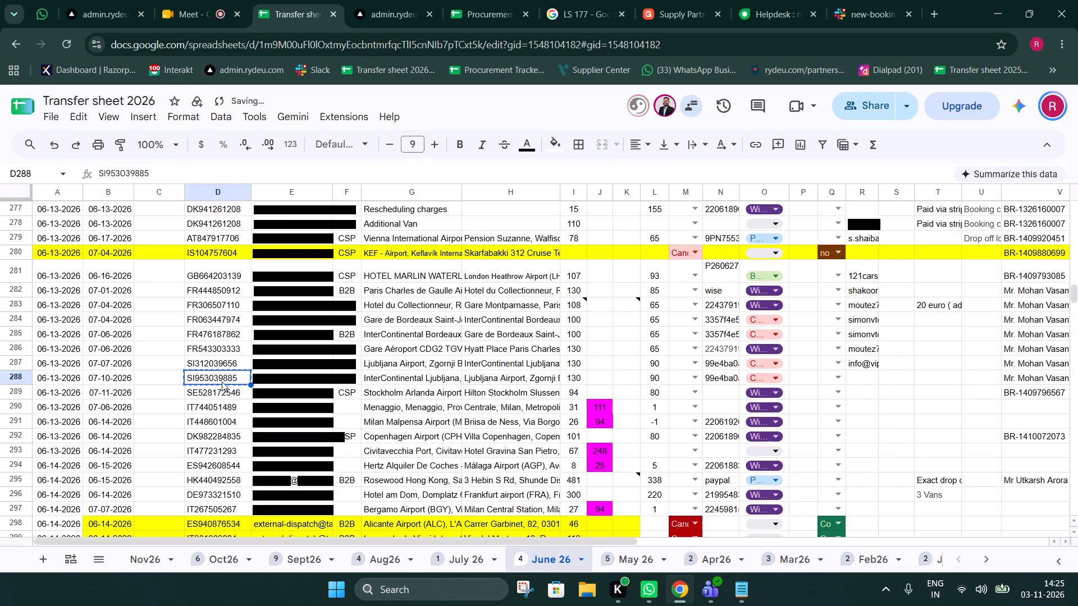
left_click(409, 0)
key("ctrl+f")
key("ctrl+v")
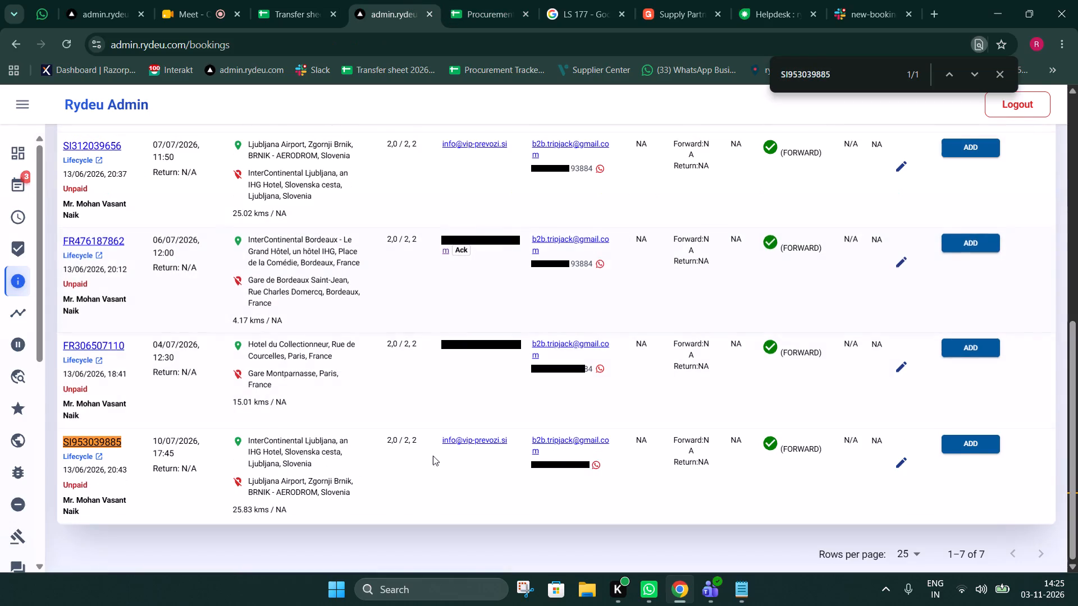
left_click_drag(439, 450, 513, 449)
key("ctrl+c")
left_click(322, 0)
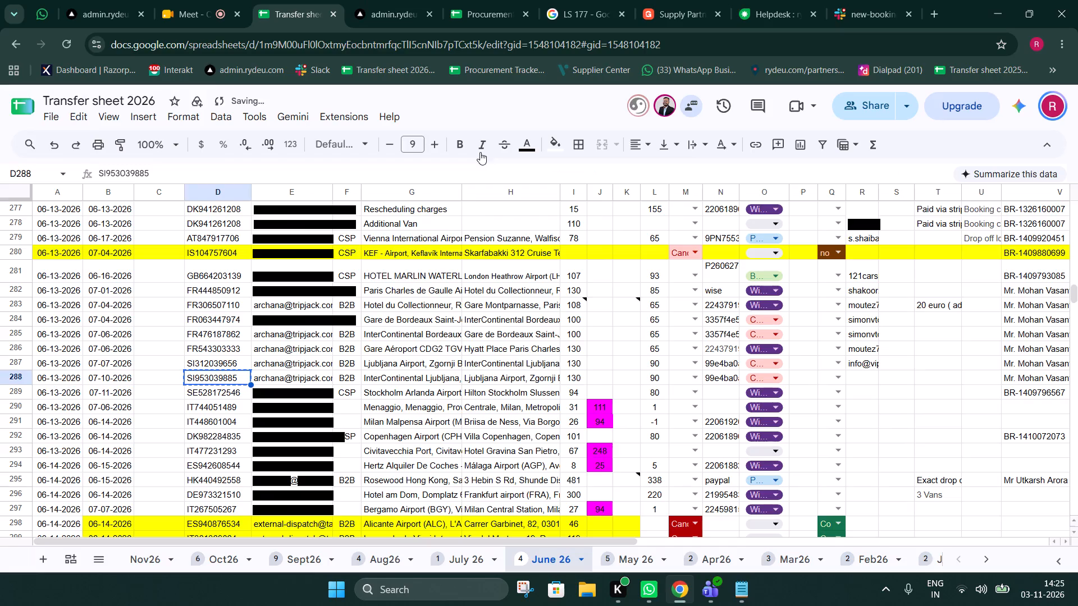
double_click(867, 378)
key("ctrl+v")
left_click(860, 397)
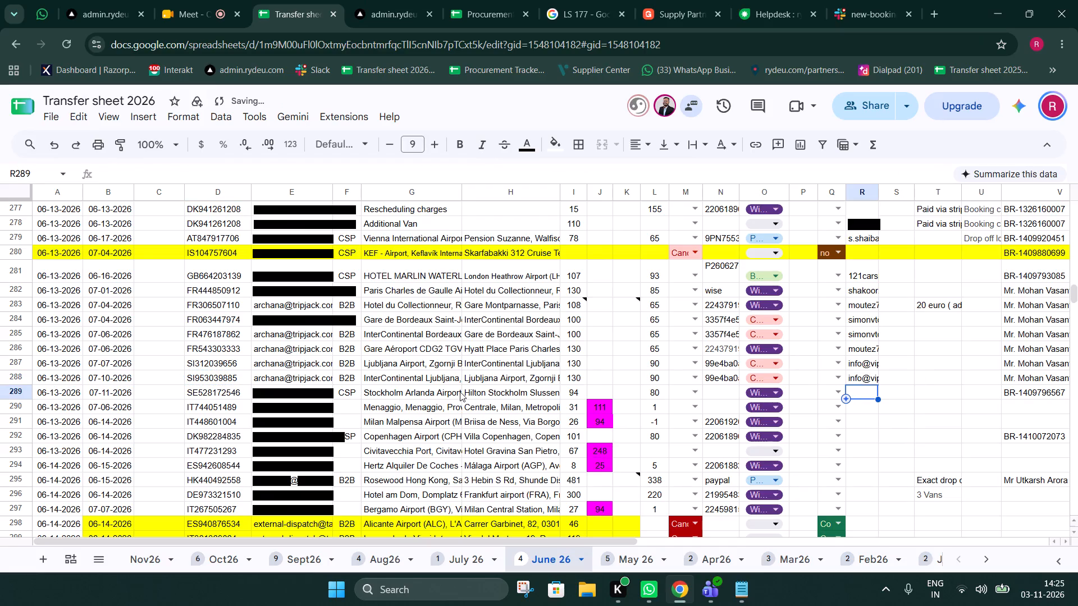
left_click(226, 394)
key("ctrl+c")
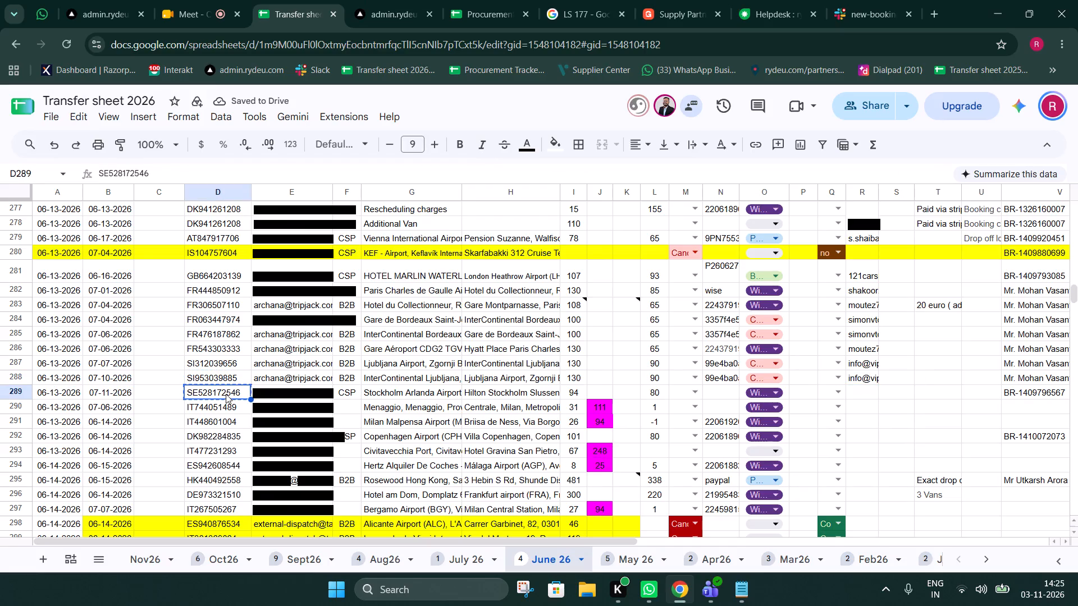
left_click(406, 0)
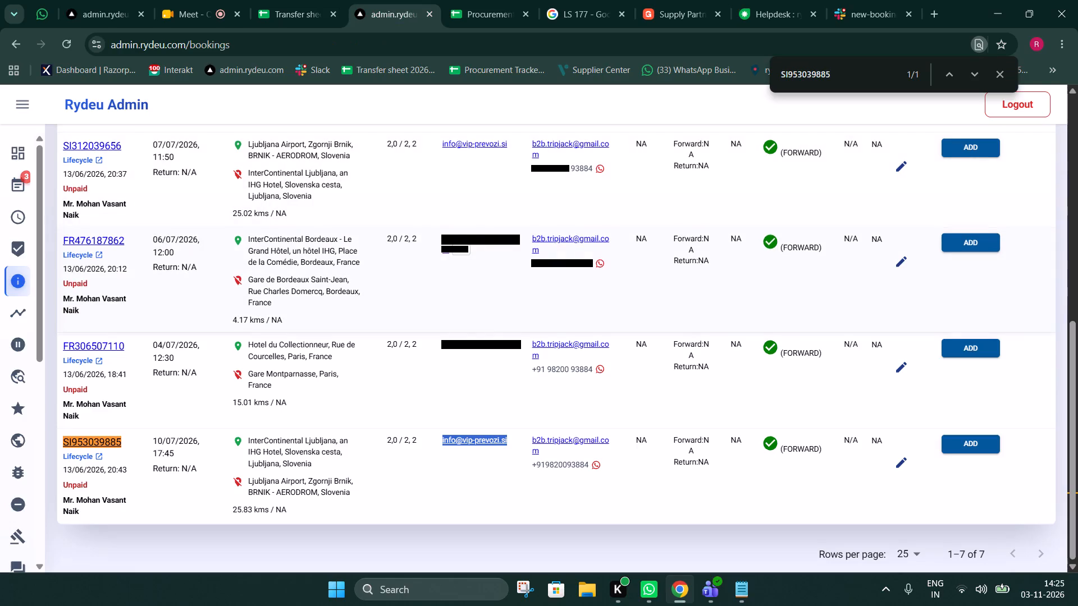
scroll(378, 274, "up", 7)
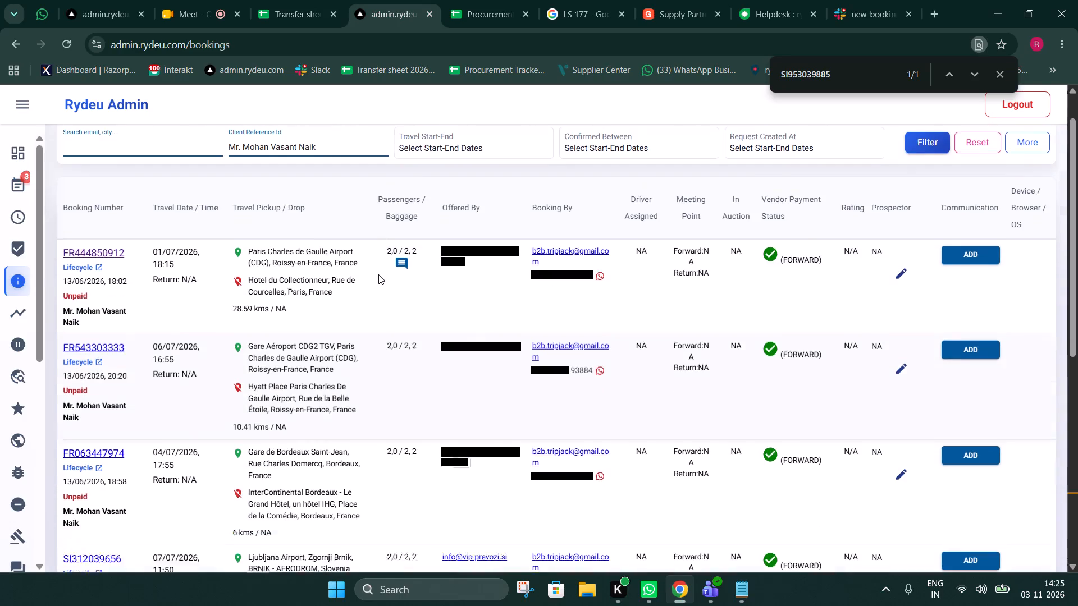
left_click(111, 181)
left_click(112, 187)
key("ctrl+v")
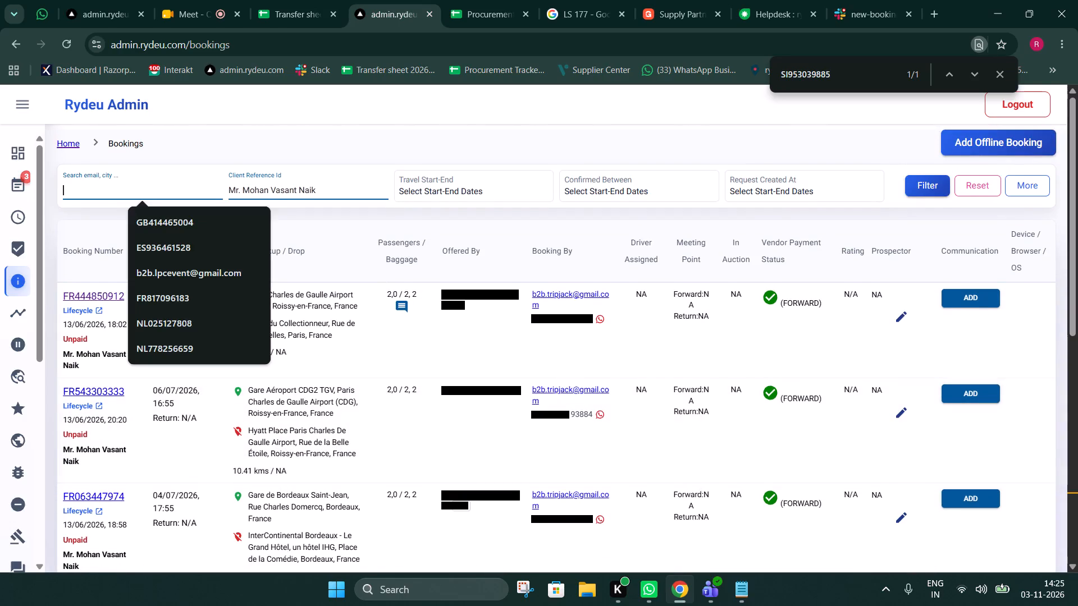
left_click(384, 187)
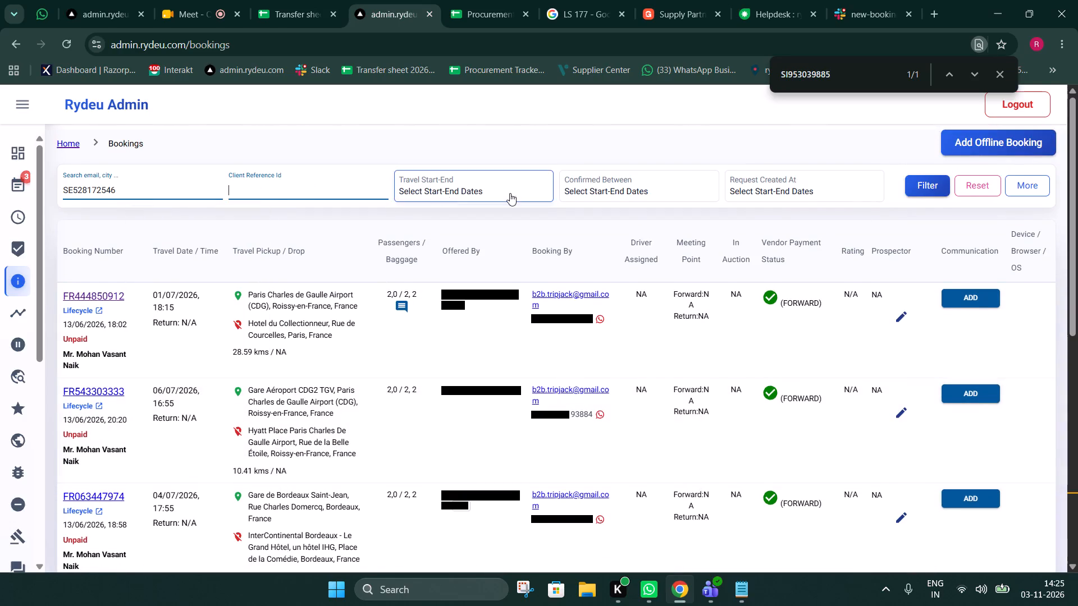
left_click(915, 191)
left_click(1005, 74)
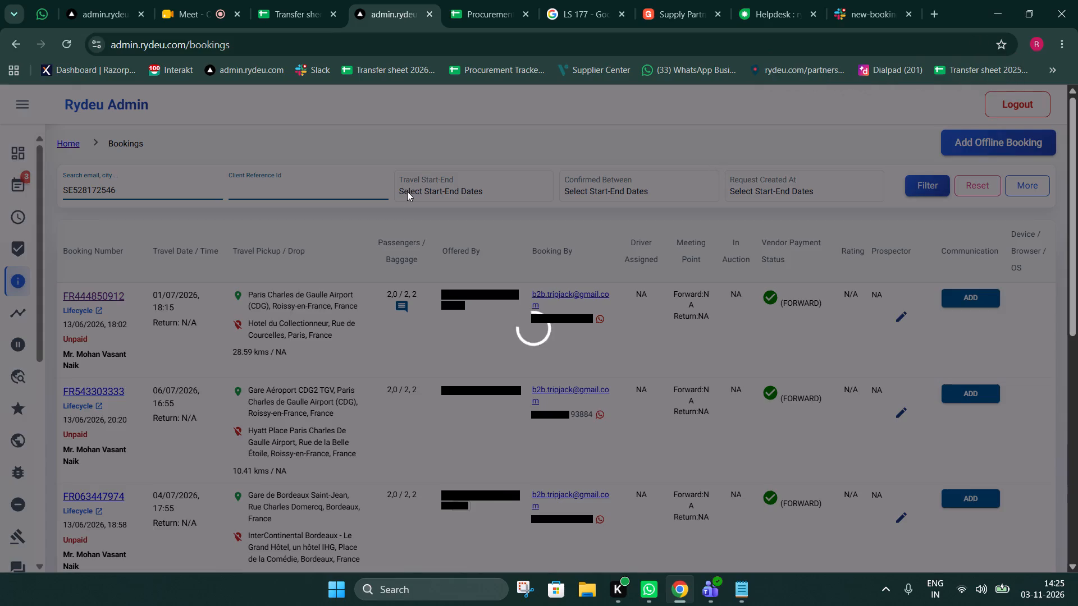
left_click_drag(455, 312, 443, 299)
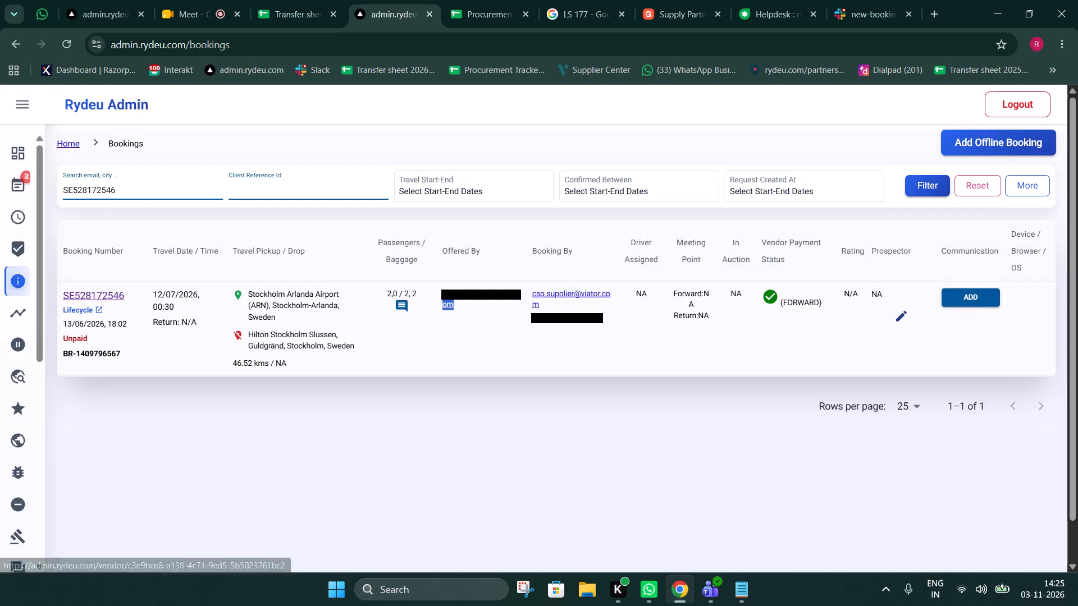
left_click_drag(443, 299, 443, 295)
key("ctrl+c")
left_click(297, 0)
double_click(861, 394)
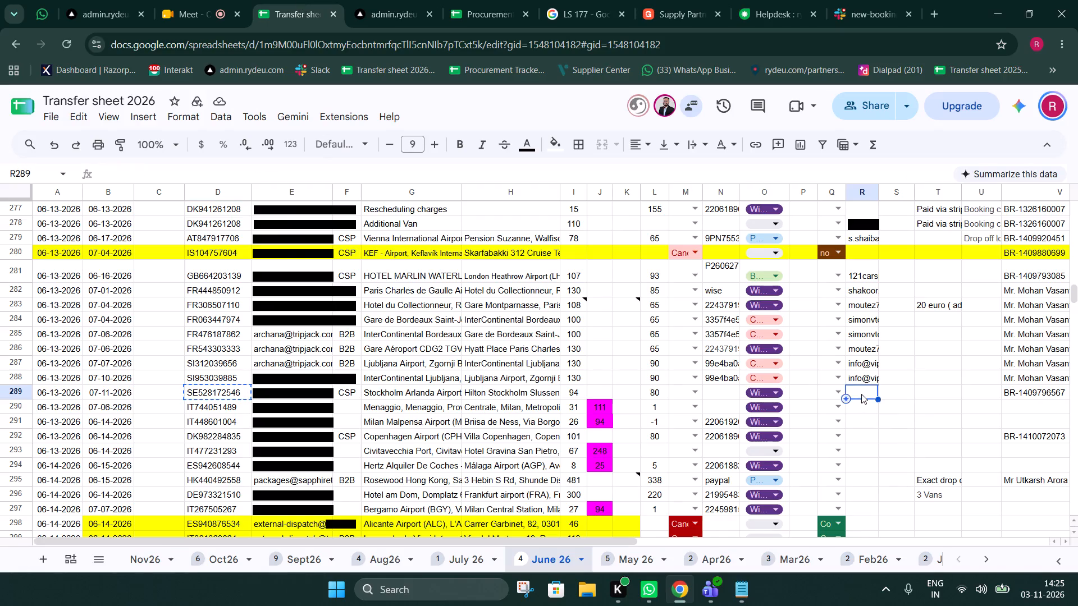
key("ctrl+v")
left_click(862, 404)
scroll(600, 398, "down", 1)
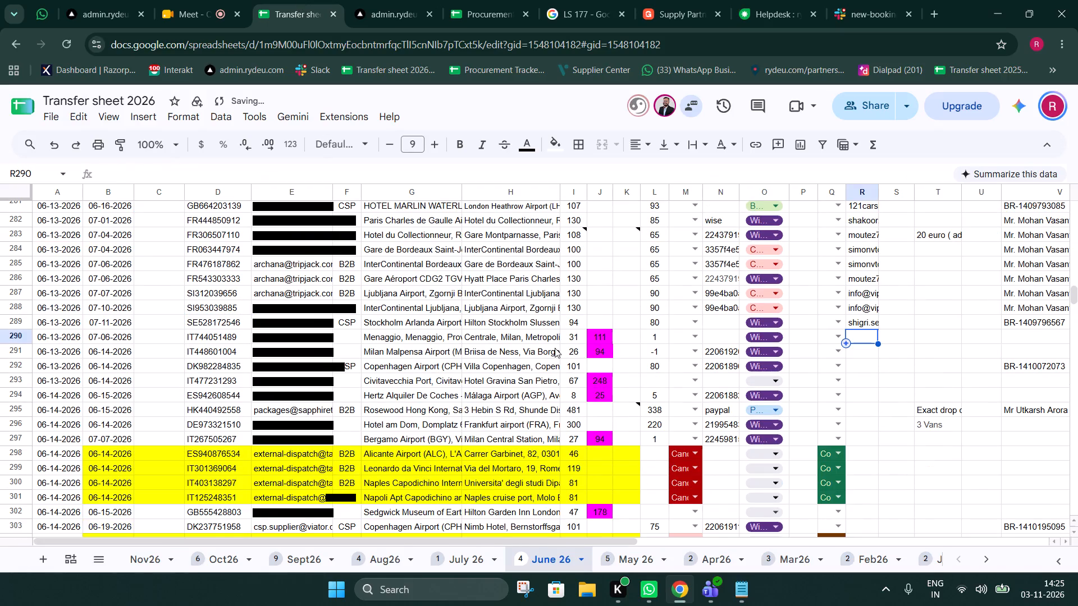
left_click(223, 332)
key("ctrl+c")
left_click(419, 0)
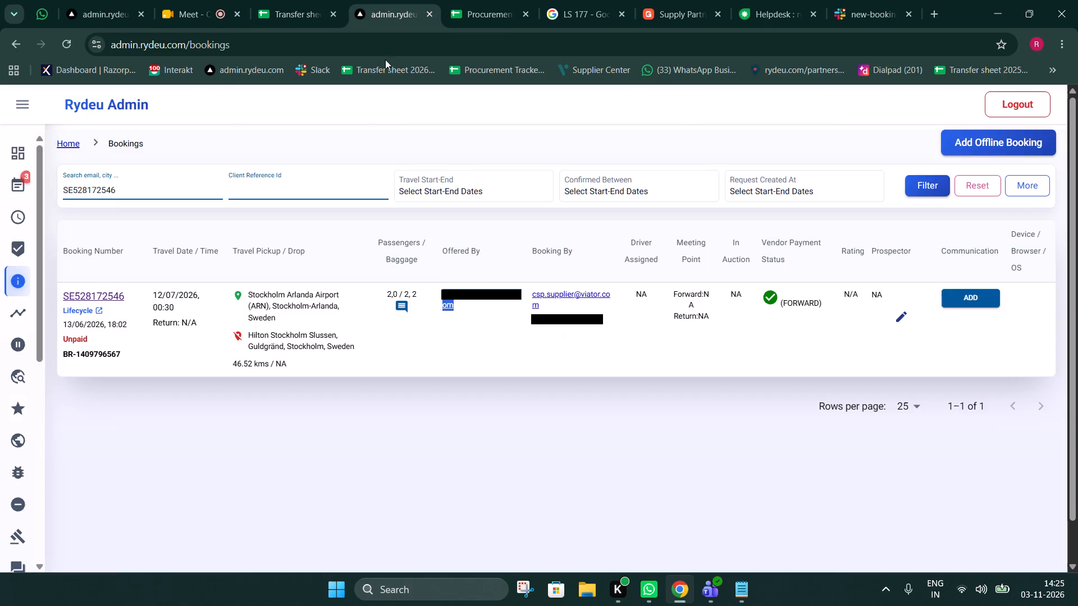
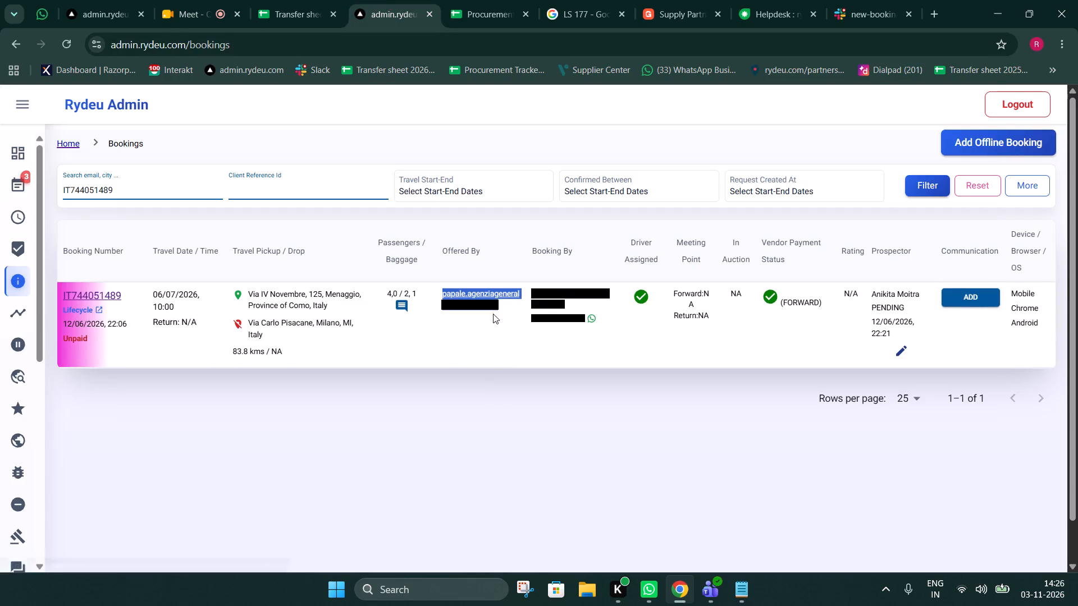
left_click(85, 293)
left_click(332, 0)
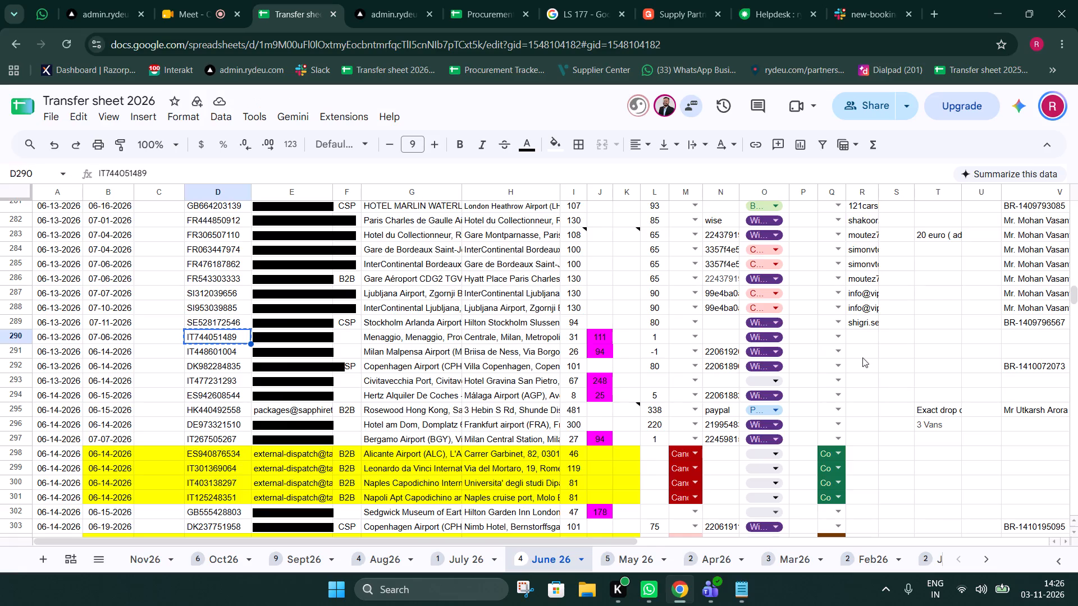
double_click(867, 339)
key("ctrl+v")
left_click(866, 358)
left_click(377, 0)
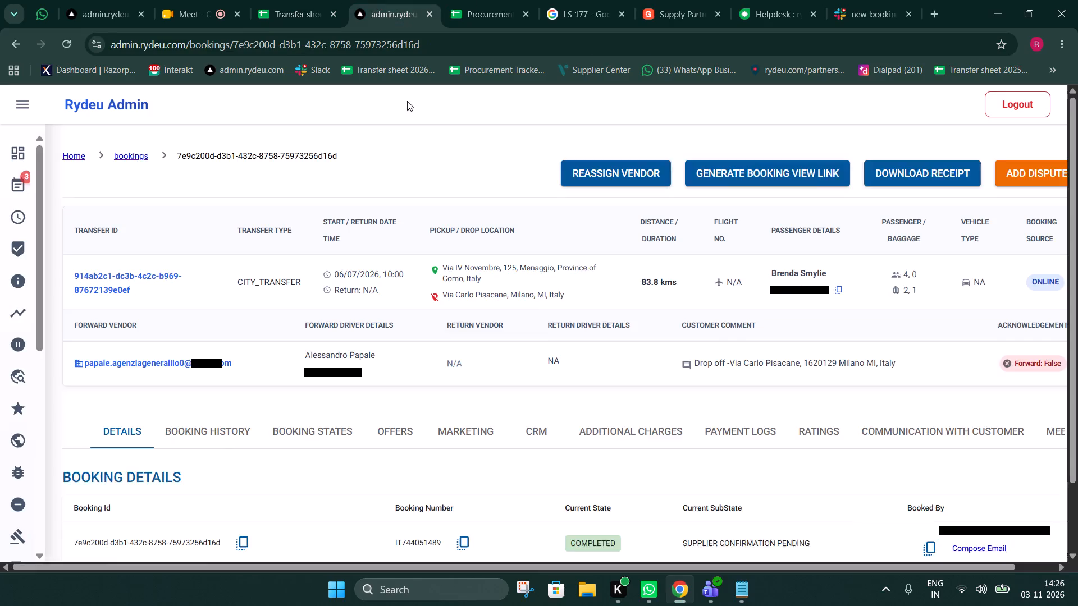
scroll(436, 331, "down", 5)
left_click(728, 352)
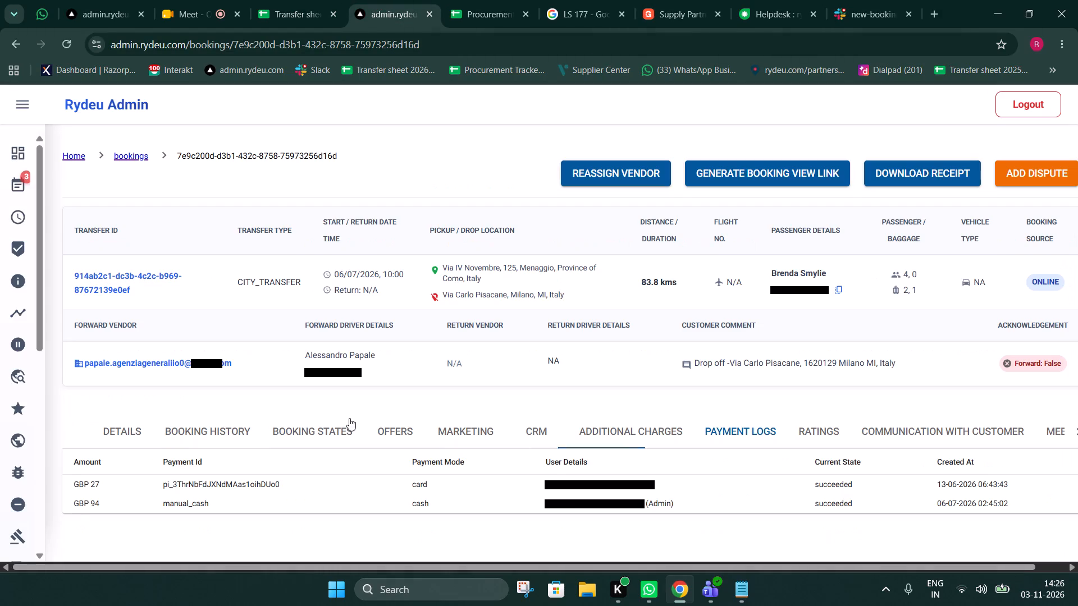
Clear the magenta-filled amount cell in column J of row 290 in the transfer sheet.
left_click(312, 0)
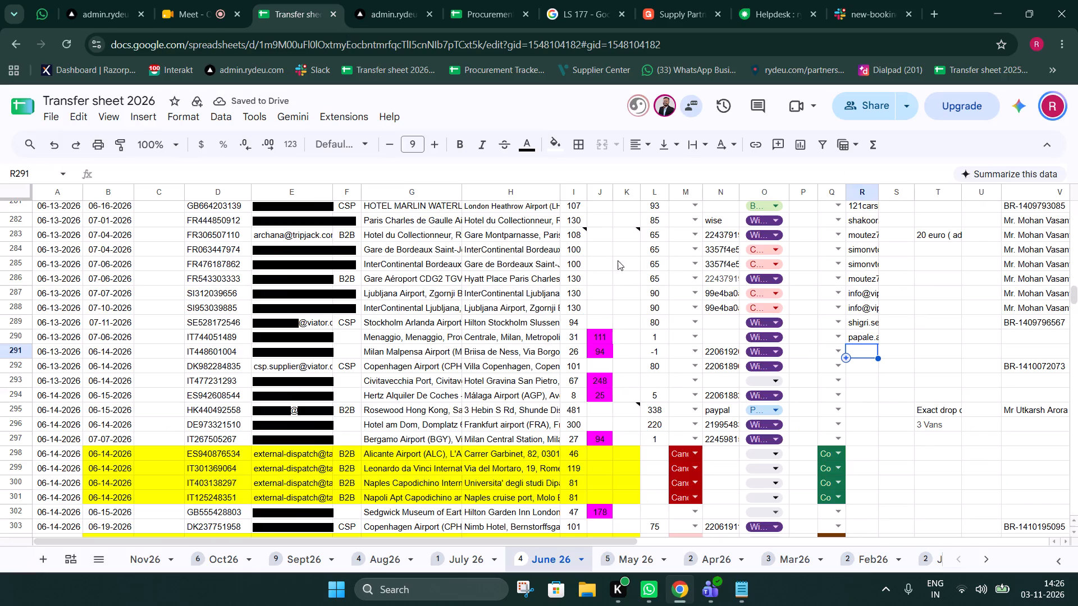
left_click(611, 333)
key("BackSpace")
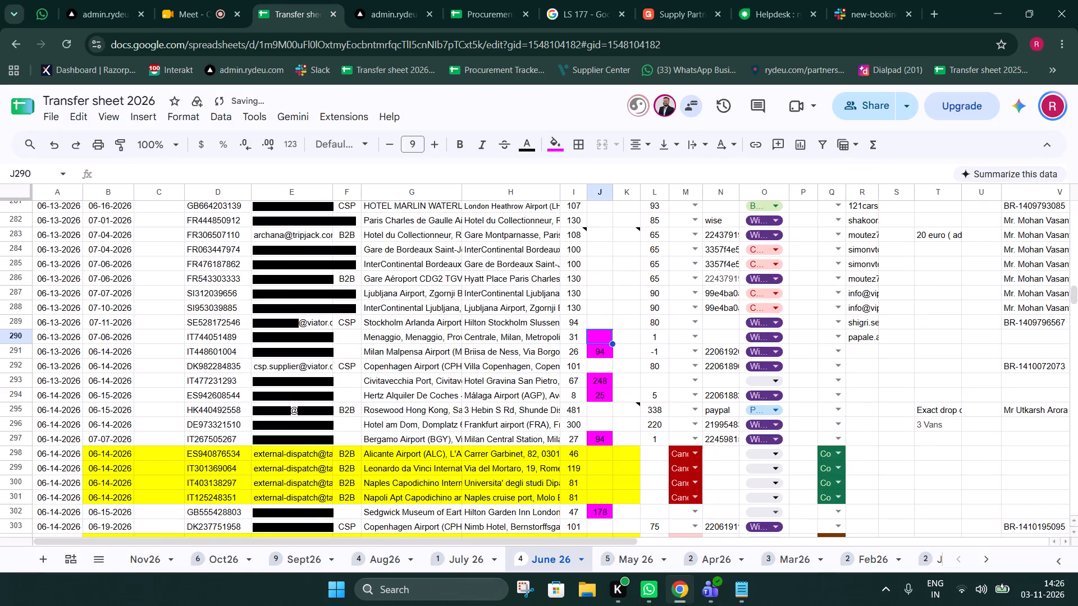
key("Right")
key("Right")
key("Right")
key("Right")
key("Right")
key("Right")
key("Right")
key("Right")
key("Right")
key("Right")
key("Right")
key("Right")
key("Right")
key("Right")
key("Right")
key("Right")
key("Right")
key("Right")
key("Right")
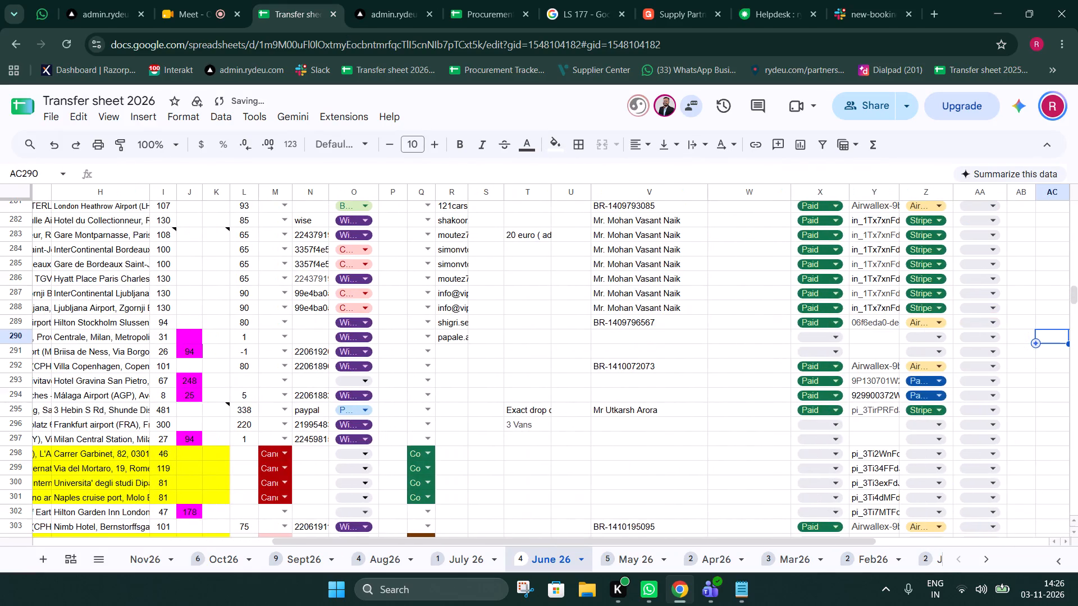
key("ctrl+z")
key("BackSpace")
Enter 111 in column AB of row 290.
key("Right")
key("Right")
key("Right")
key("Right")
key("Right")
key("Right")
key("Right")
key("Right")
key("Right")
key("Right")
key("Right")
key("Right")
key("Right")
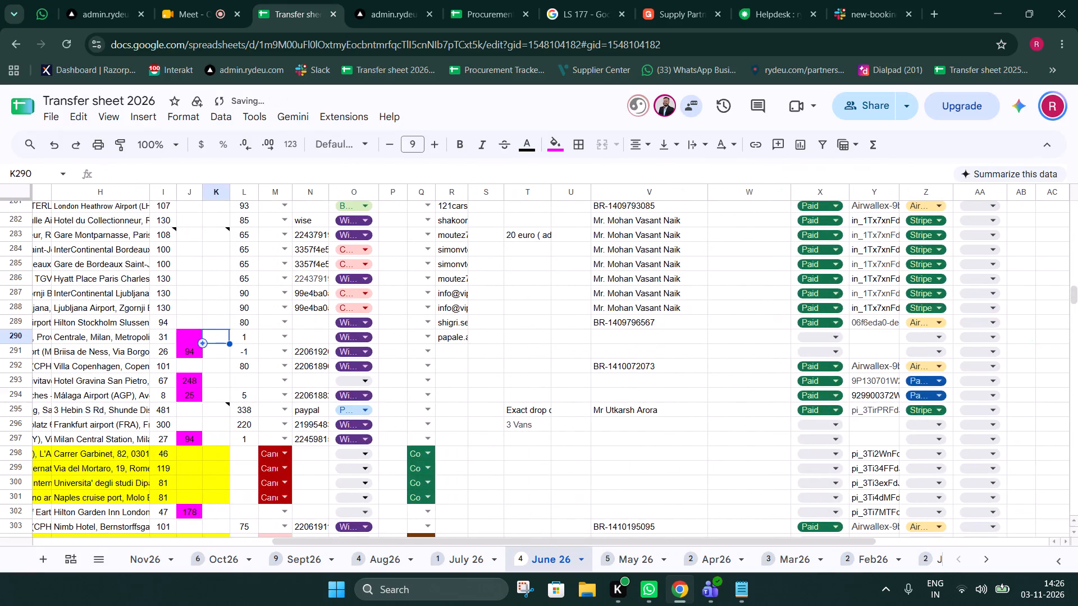
key("Right")
key("Right")
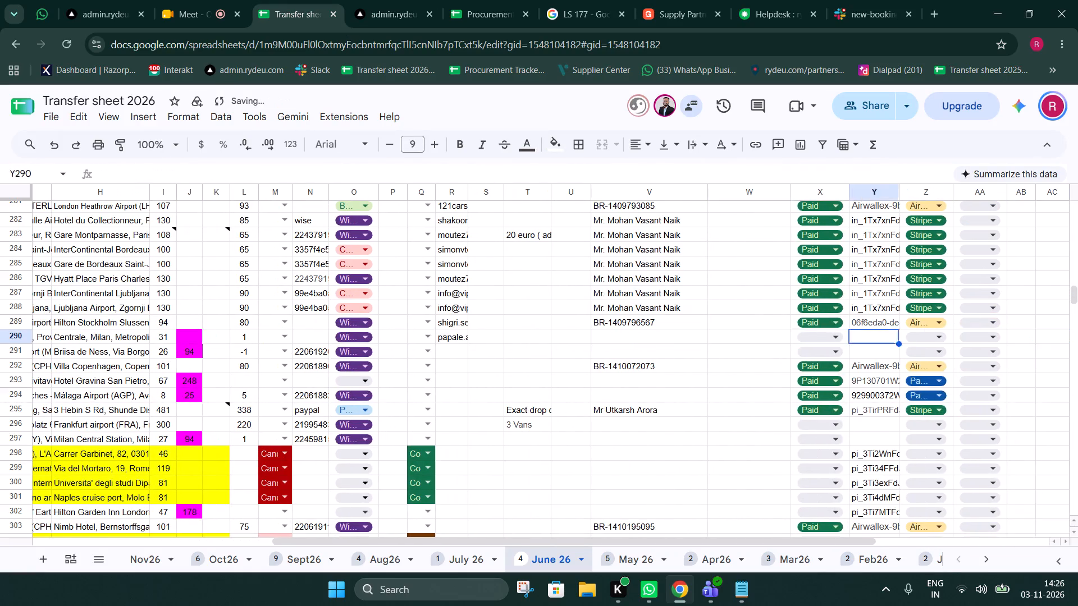
key("Right")
key("Right")
key("Right")
type("111")
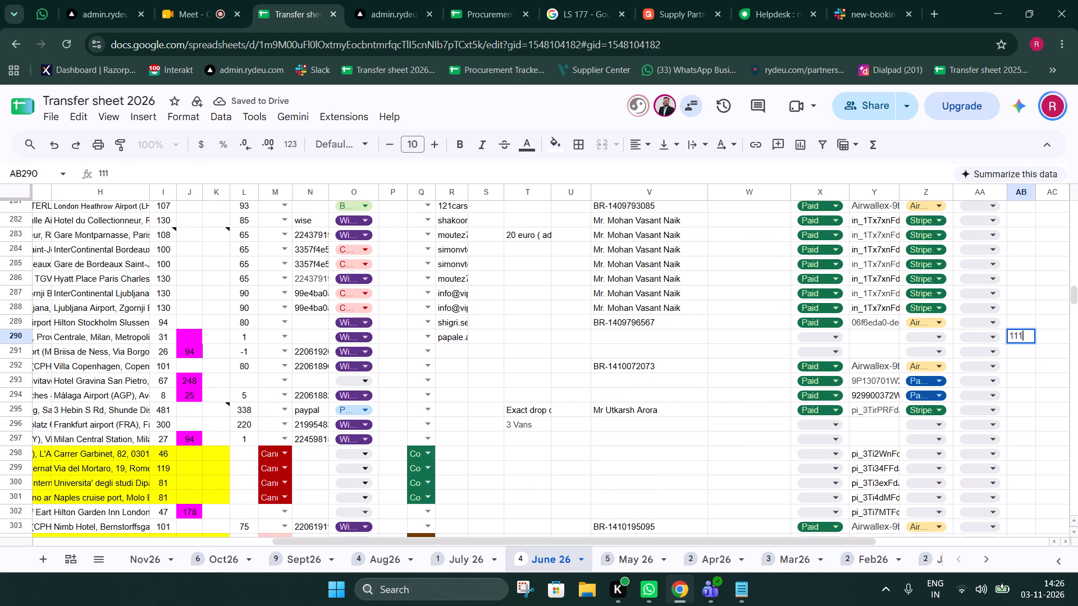
key("Return")
key("Right")
key("Up")
key("Right")
key("Right")
key("Right")
key("Left")
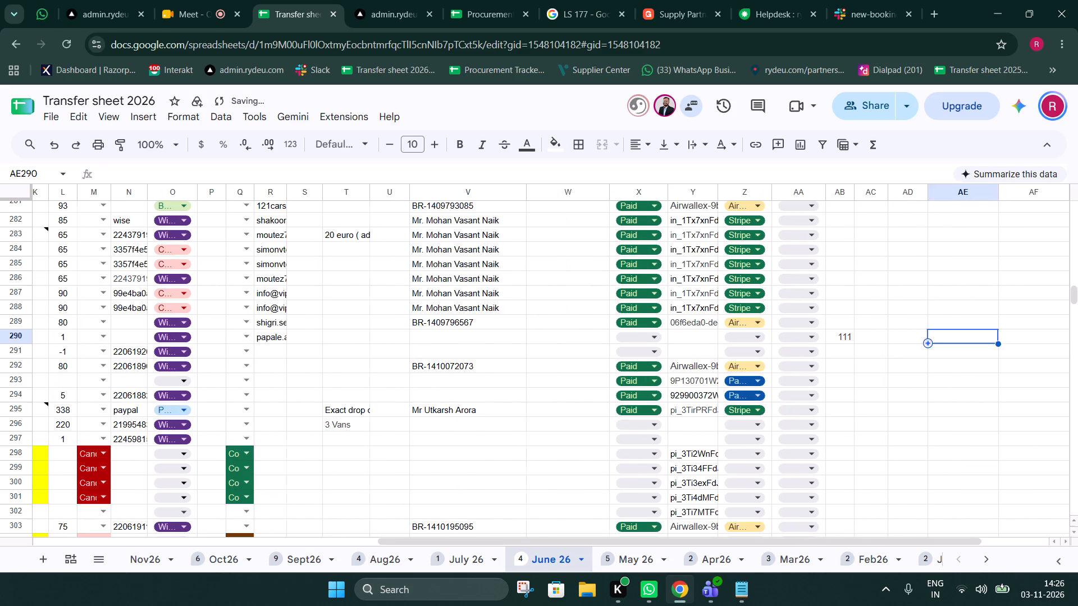
key("Left")
key("Left")
key("Left")
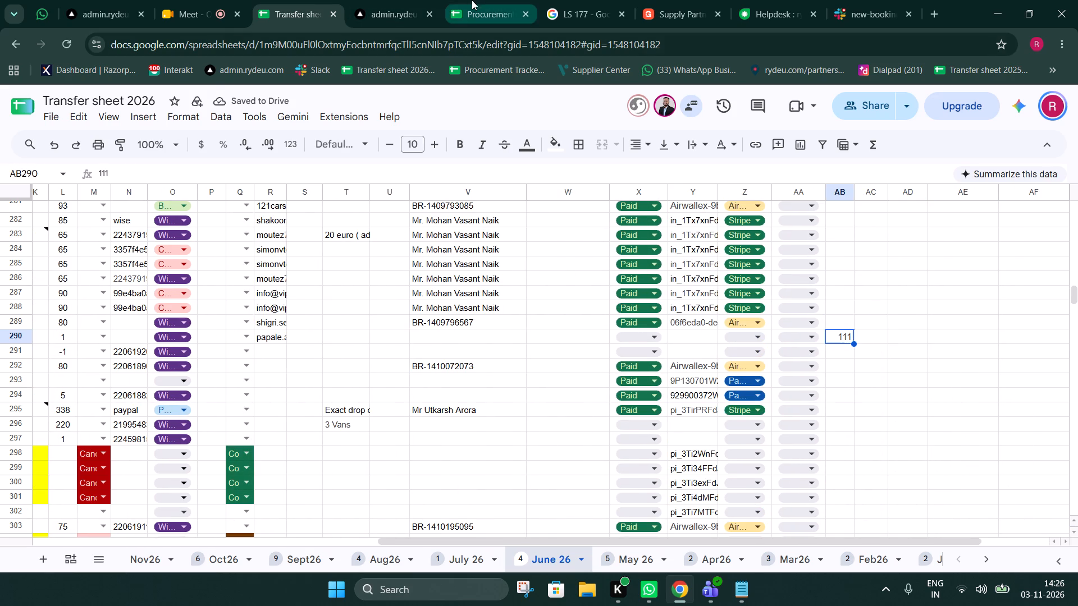
left_click(414, 0)
left_click_drag(157, 484, 255, 483)
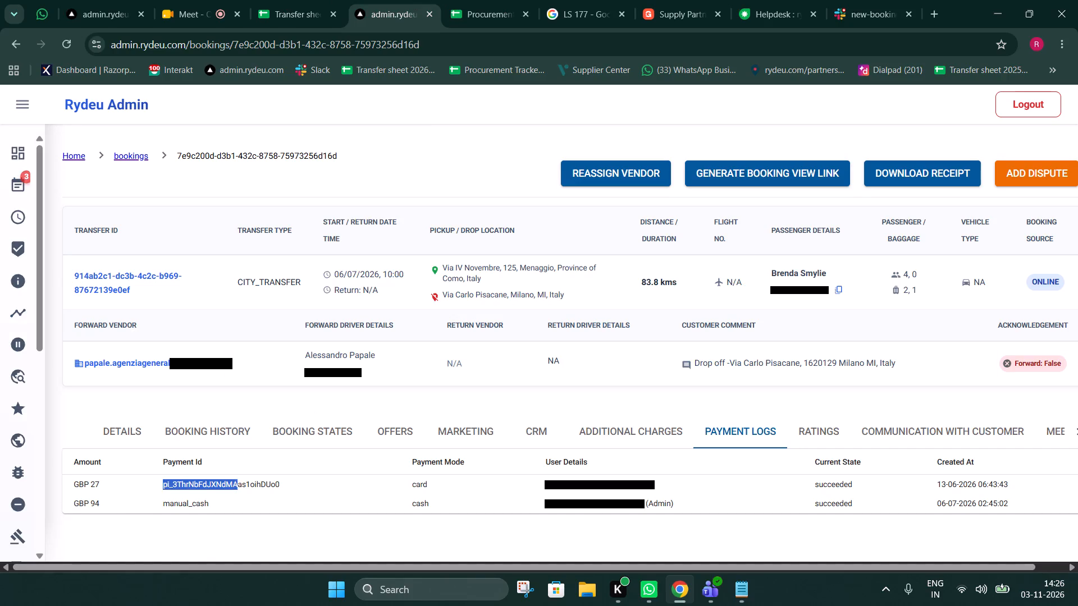
left_click_drag(255, 483, 303, 482)
key("ctrl+c")
left_click(328, 0)
double_click(683, 338)
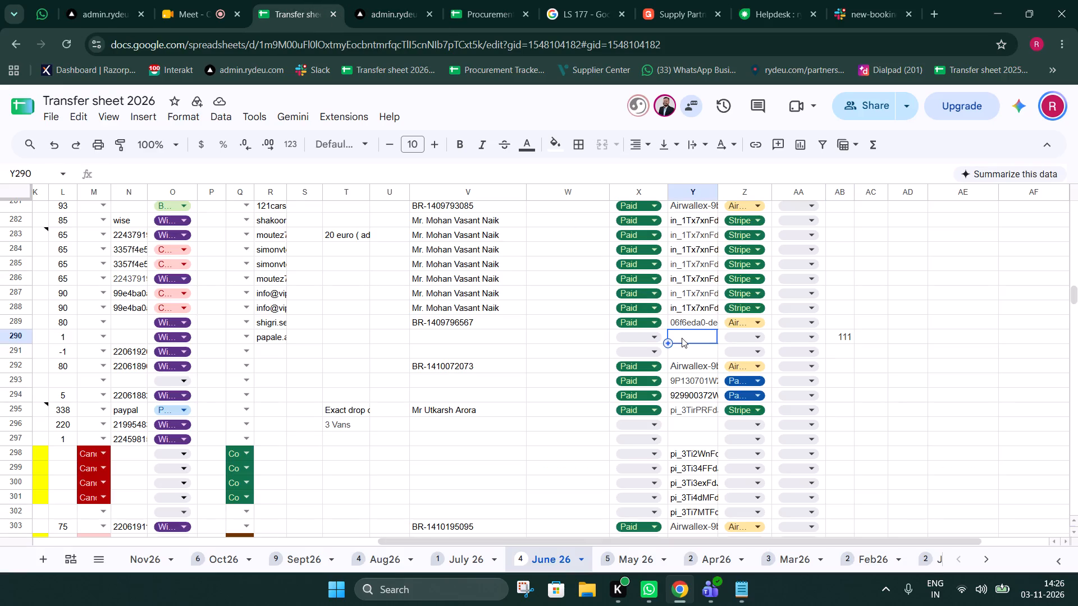
key("ctrl+v")
Set the payment status in column X of row 290 to Paid.
left_click(652, 330)
left_click(641, 337)
left_click(641, 369)
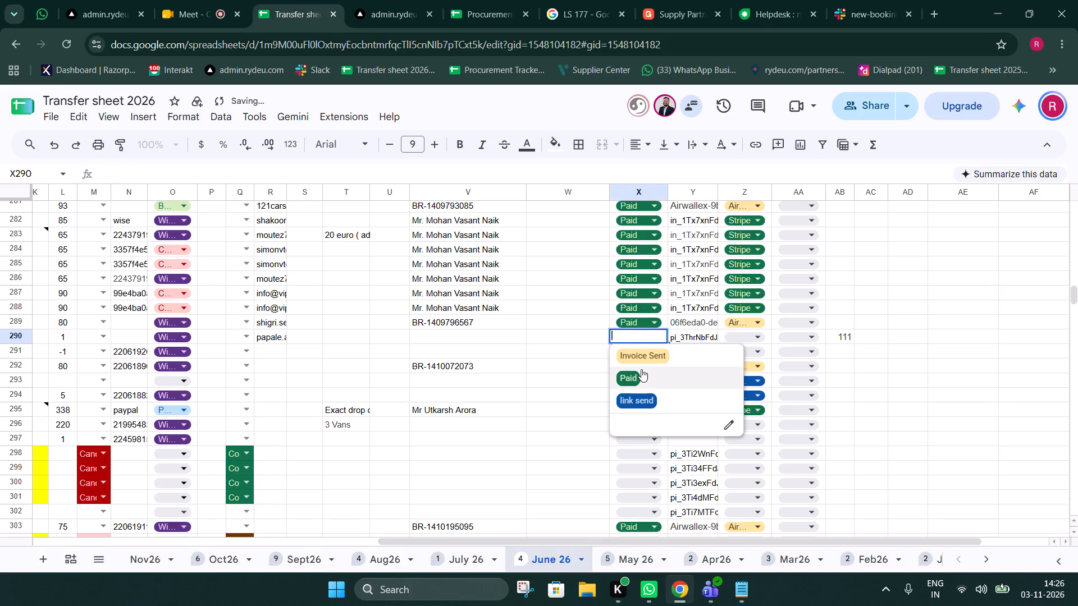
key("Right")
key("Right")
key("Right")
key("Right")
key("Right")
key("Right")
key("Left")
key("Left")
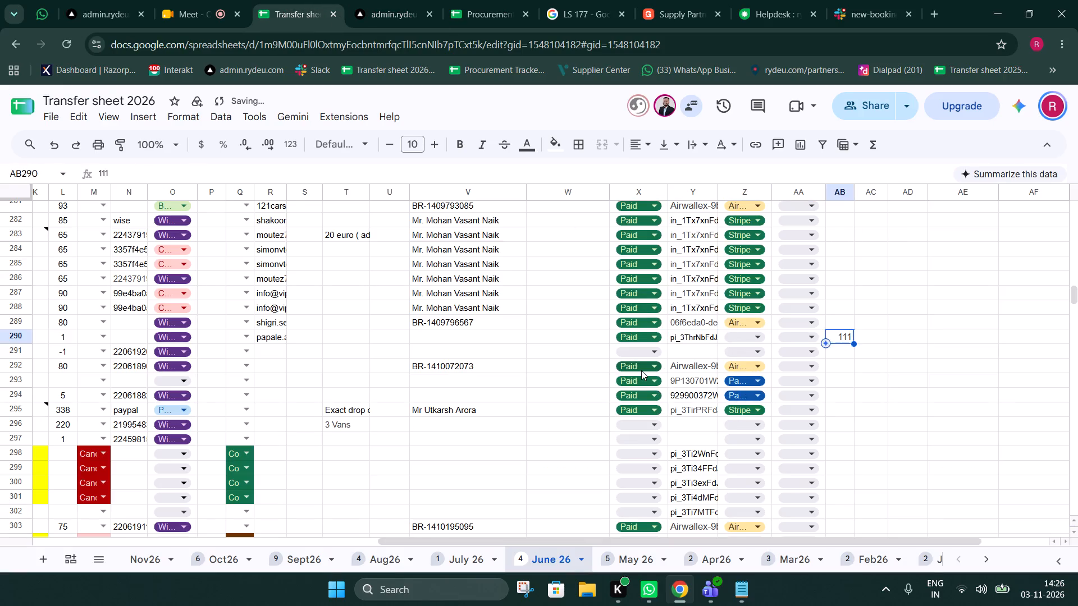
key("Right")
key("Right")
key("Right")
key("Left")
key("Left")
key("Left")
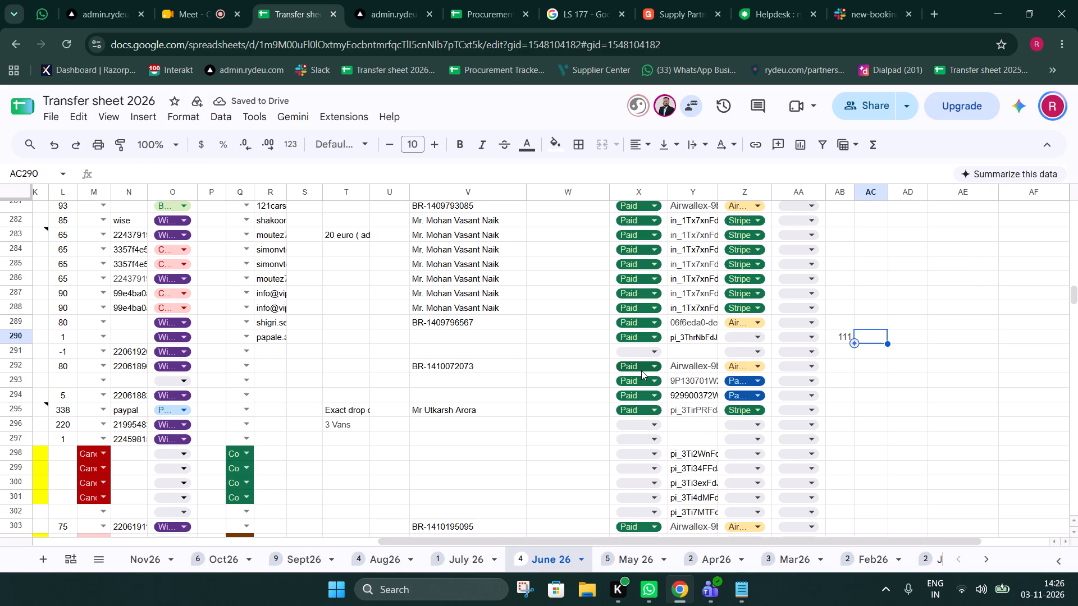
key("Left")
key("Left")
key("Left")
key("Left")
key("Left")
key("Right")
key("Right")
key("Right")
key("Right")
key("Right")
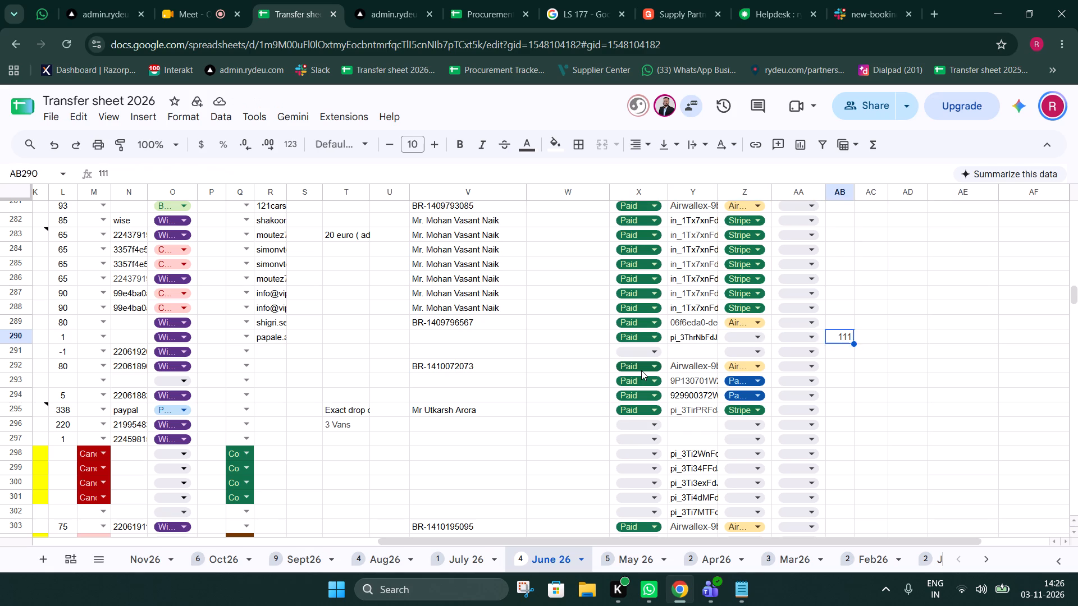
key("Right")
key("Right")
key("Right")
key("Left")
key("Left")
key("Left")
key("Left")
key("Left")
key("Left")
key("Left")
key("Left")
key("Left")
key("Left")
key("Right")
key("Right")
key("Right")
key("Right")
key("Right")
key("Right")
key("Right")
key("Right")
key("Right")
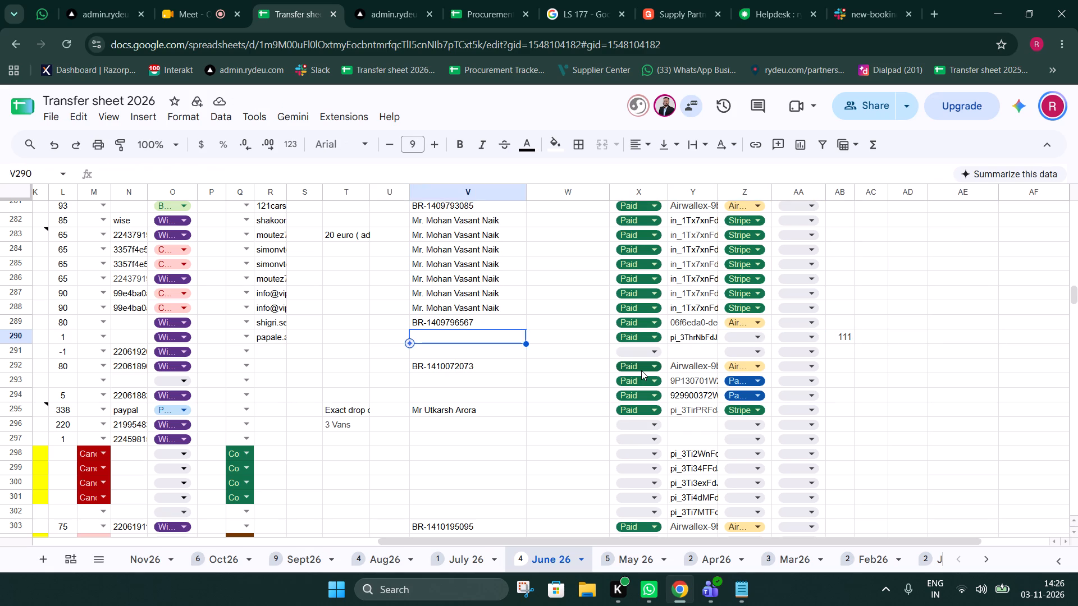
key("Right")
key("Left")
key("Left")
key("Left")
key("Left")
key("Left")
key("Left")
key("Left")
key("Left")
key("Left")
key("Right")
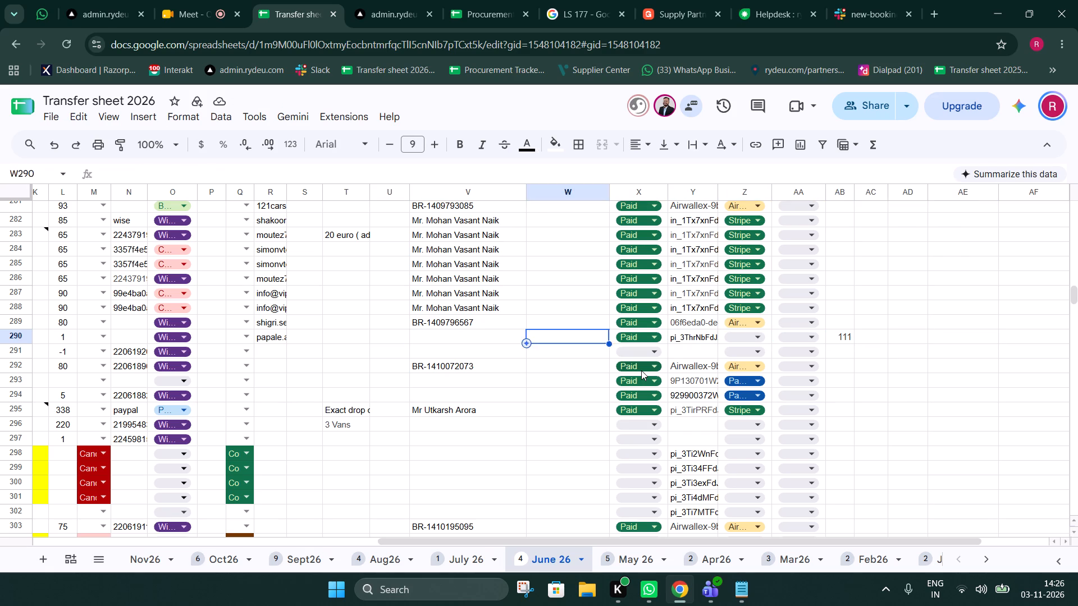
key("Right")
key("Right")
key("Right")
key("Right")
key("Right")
key("Left")
key("Left")
key("Left")
key("Left")
key("Left")
key("Left")
key("Left")
key("Left")
key("Left")
key("Left")
key("Left")
key("Left")
key("Left")
key("Left")
key("Left")
key("Left")
key("Left")
key("Left")
key("Left")
key("Left")
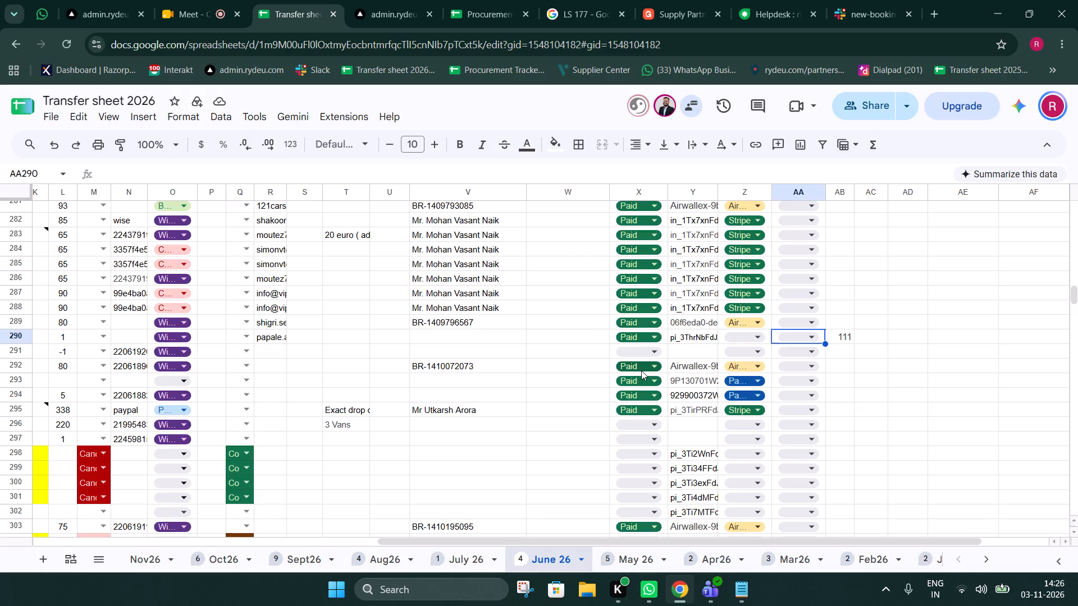
key("Right")
key("Right")
key("Right")
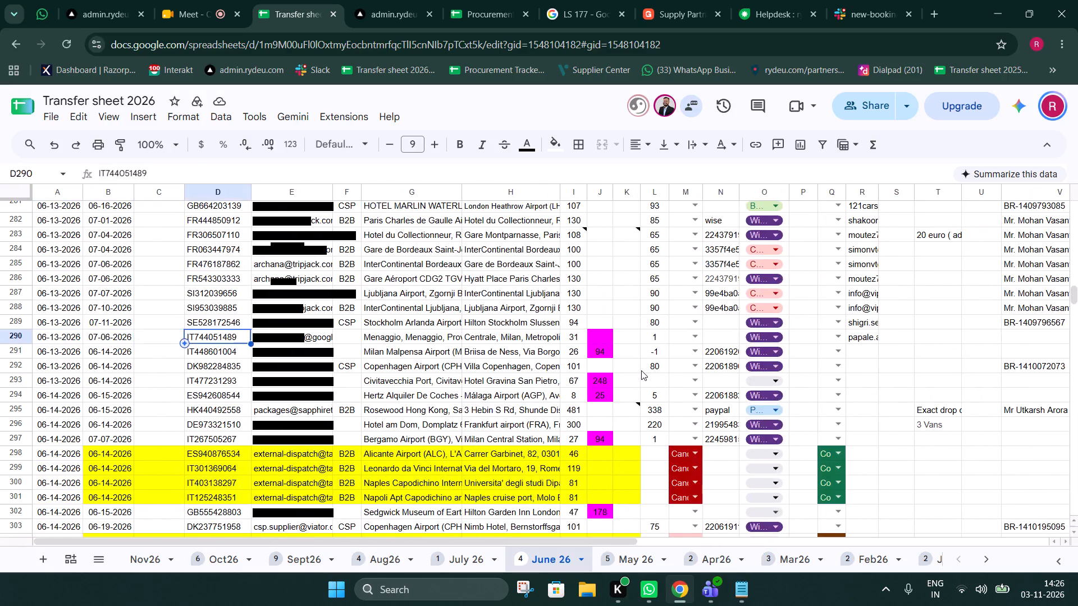
key("Down")
key("ctrl+c")
left_click(411, 0)
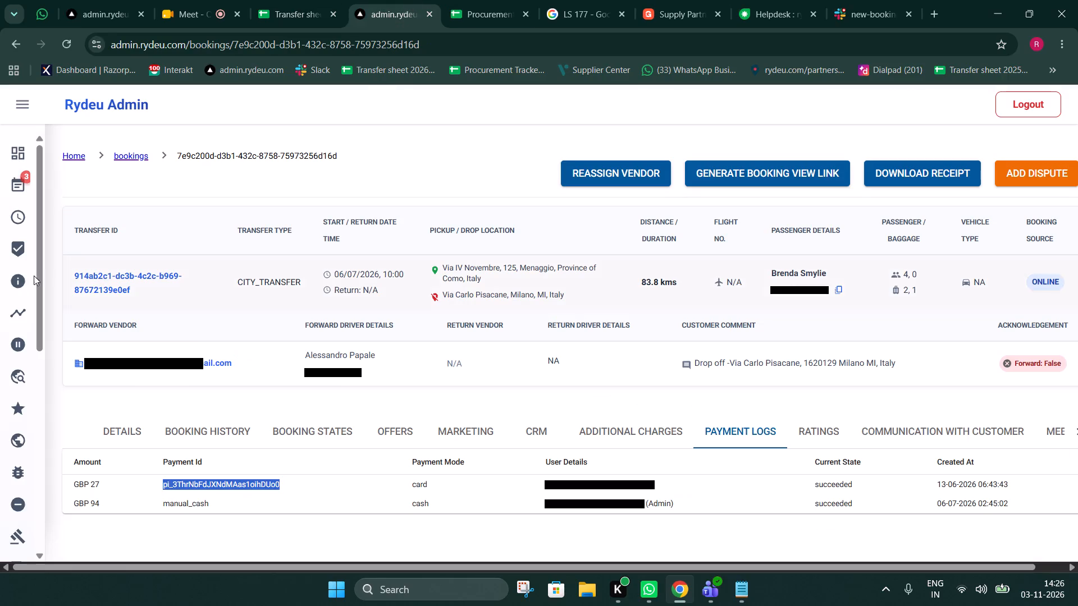
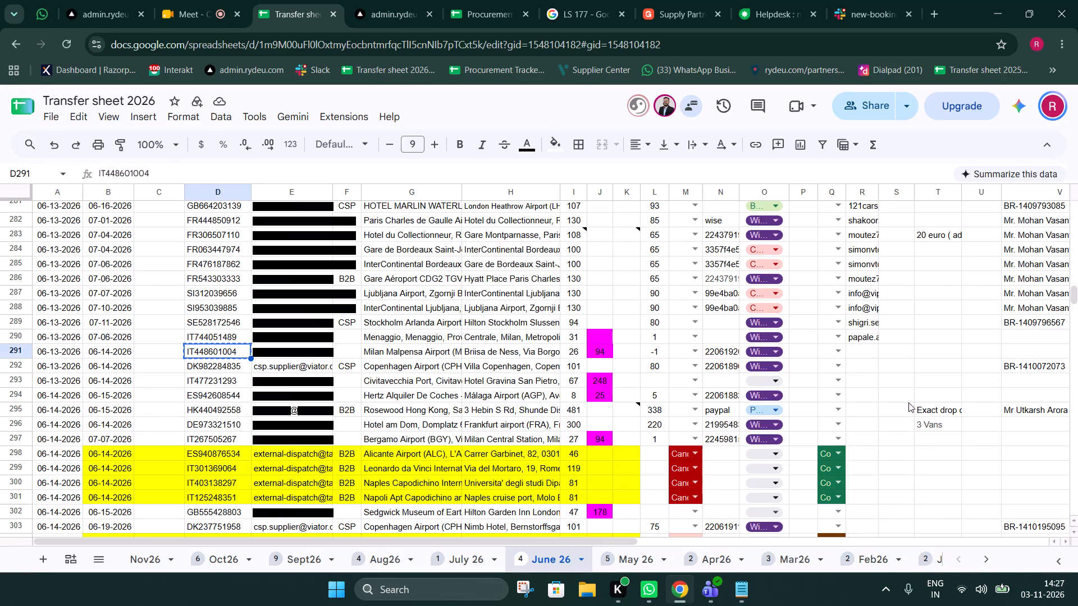
double_click(851, 352)
key("ctrl+v")
left_click(853, 367)
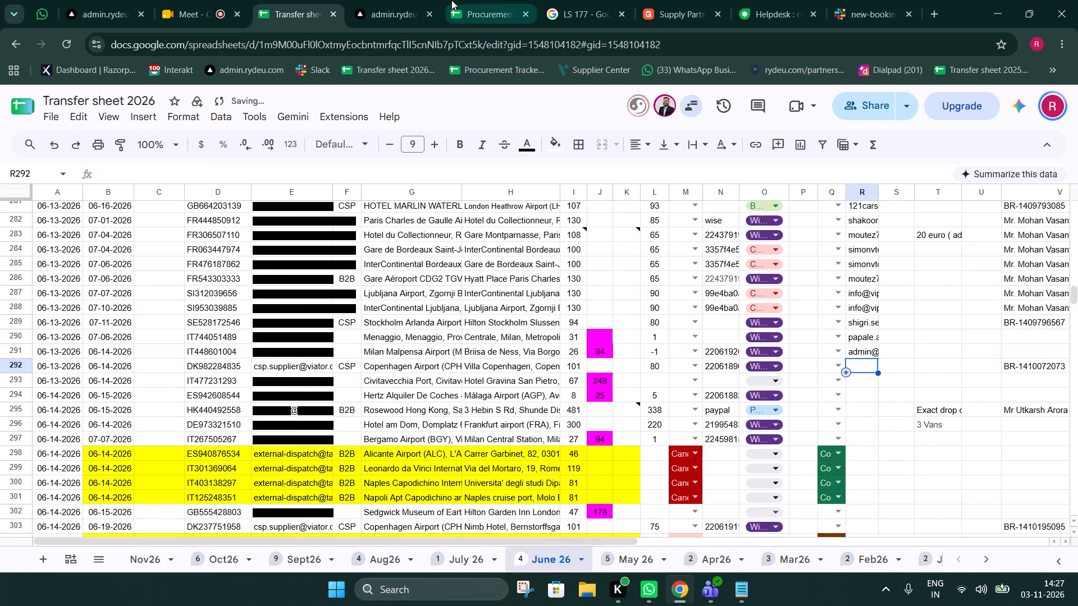
left_click(385, 0)
left_click(109, 297)
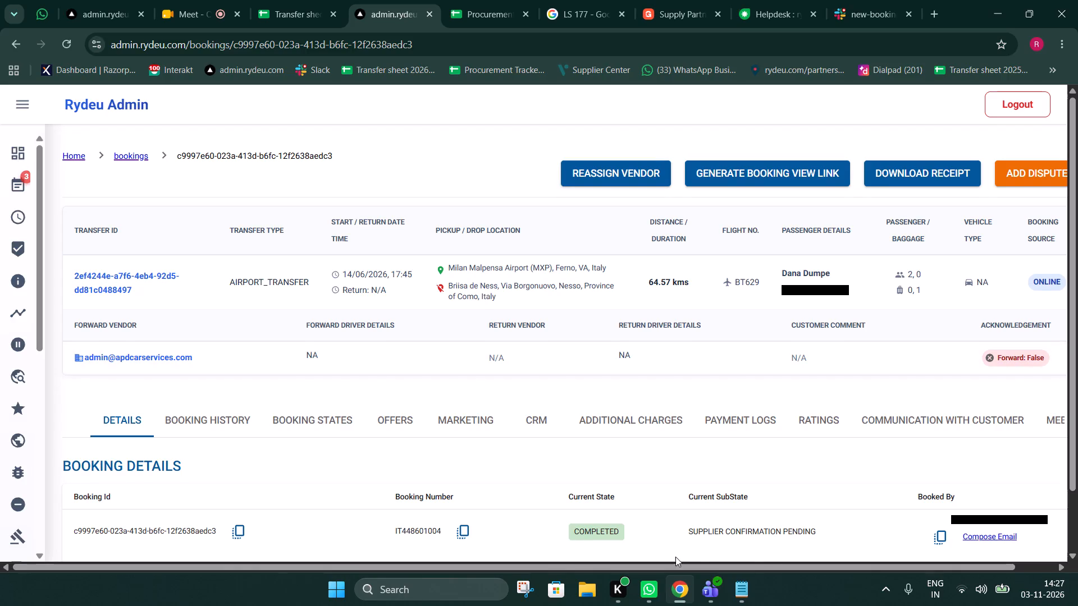
scroll(883, 549, "down", 5)
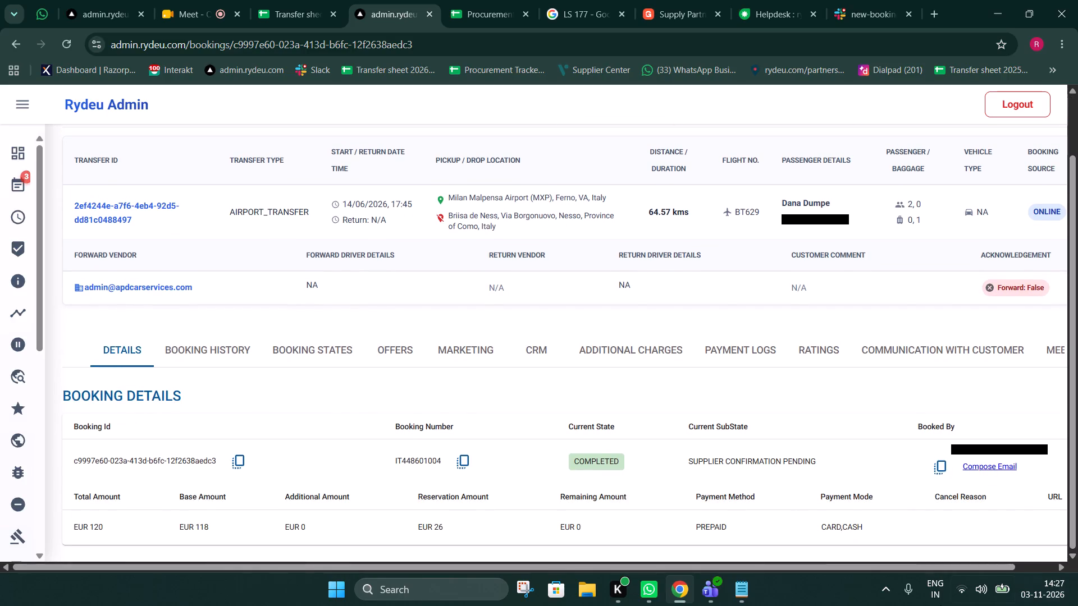
left_click(748, 353)
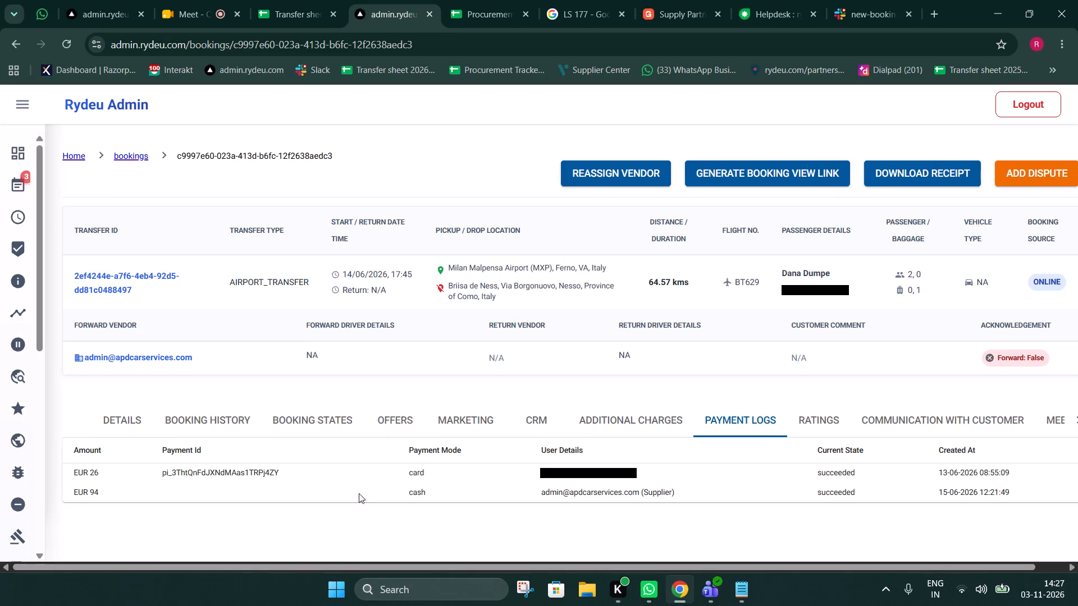
left_click_drag(135, 470, 290, 472)
key("ctrl+c")
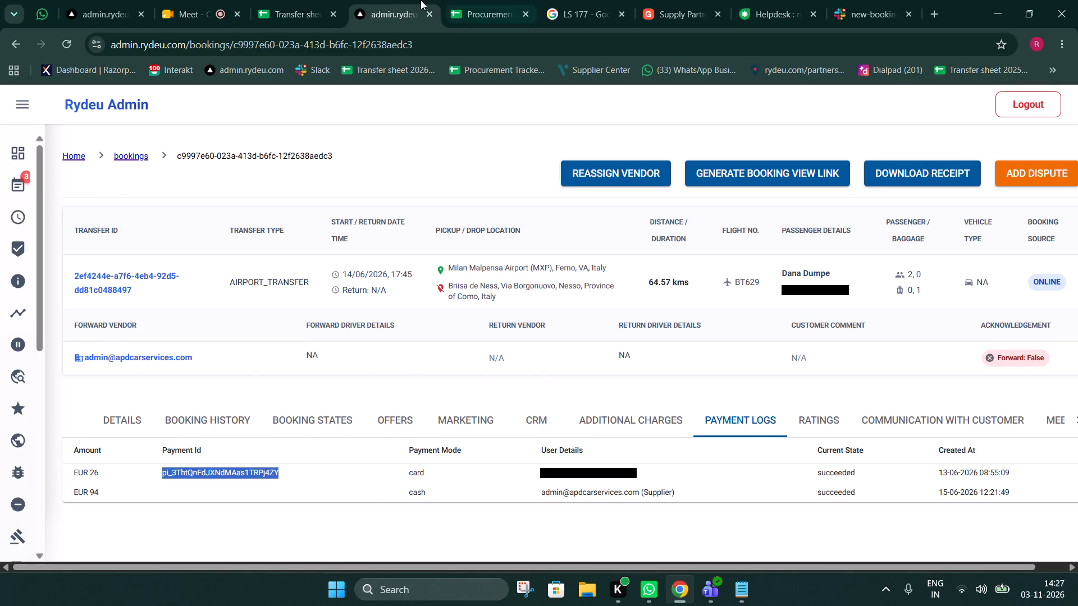
Return to the transfer sheet and clear the amount in column J of row 291.
left_click(312, 0)
key("Up")
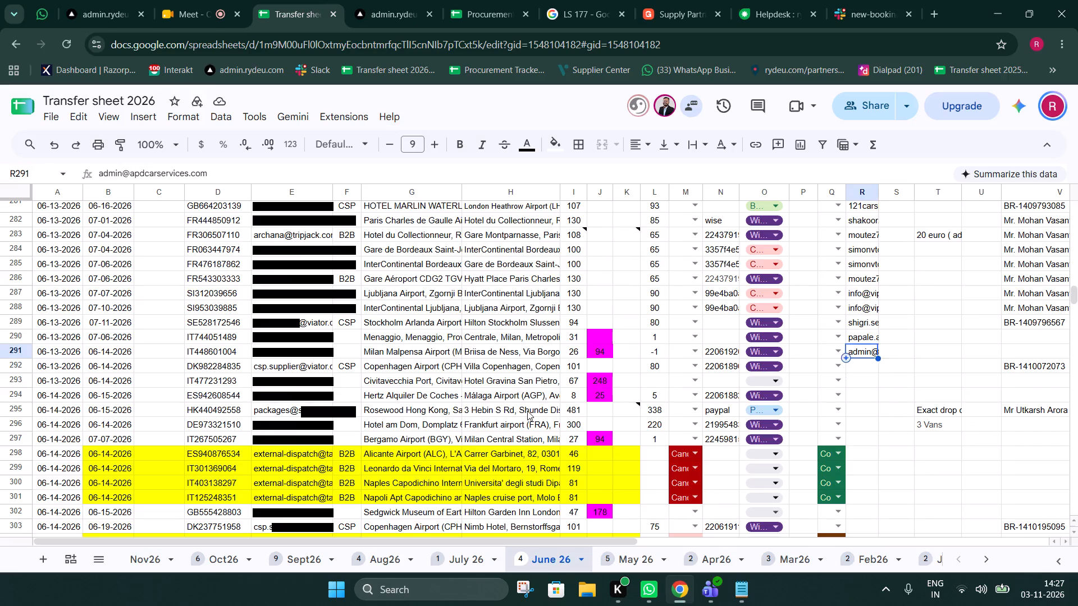
key("Left")
key("Left")
key("Left")
key("Left")
key("Left")
key("Left")
key("Left")
key("Left")
key("BackSpace")
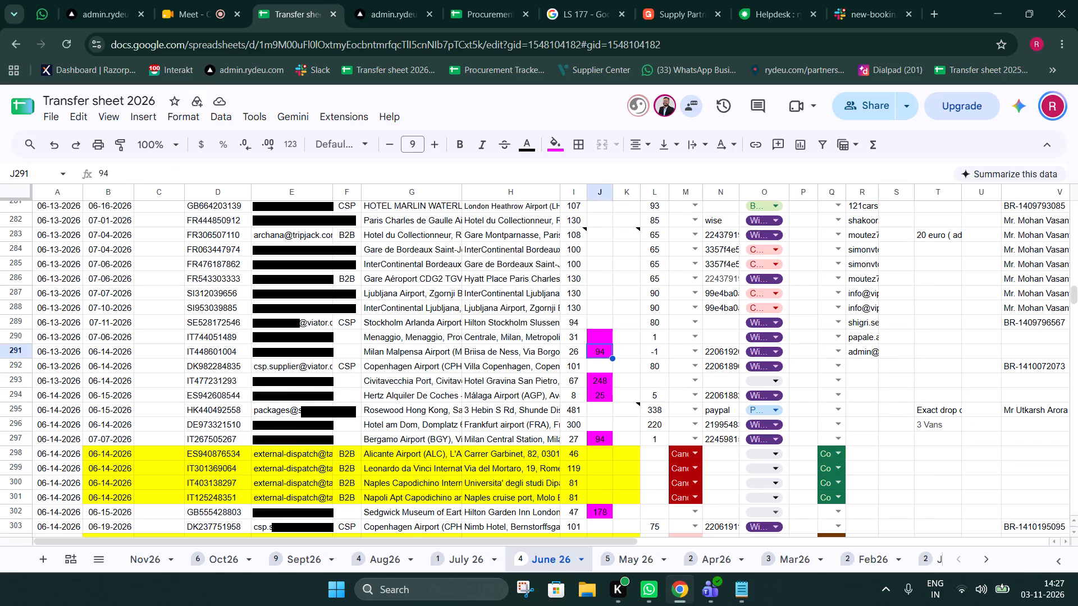
Paste the copied card payment ID into column Y of row 291.
key("Right")
key("Right")
key("Right")
key("Right")
key("Right")
key("Right")
key("Right")
key("Right")
key("Right")
key("Right")
key("Right")
key("Right")
key("Right")
key("Right")
key("Right")
key("Right")
key("Right")
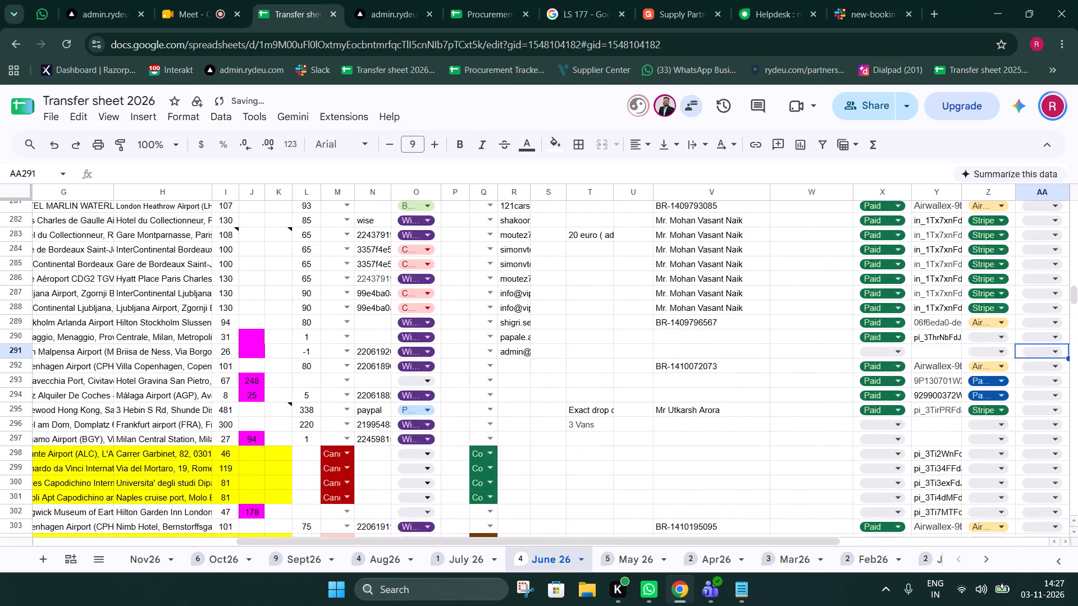
key("Left")
key("Left")
key("ctrl+v")
Set the payment status in column X of row 291 to Paid.
key("Left")
key("Return")
key("Down")
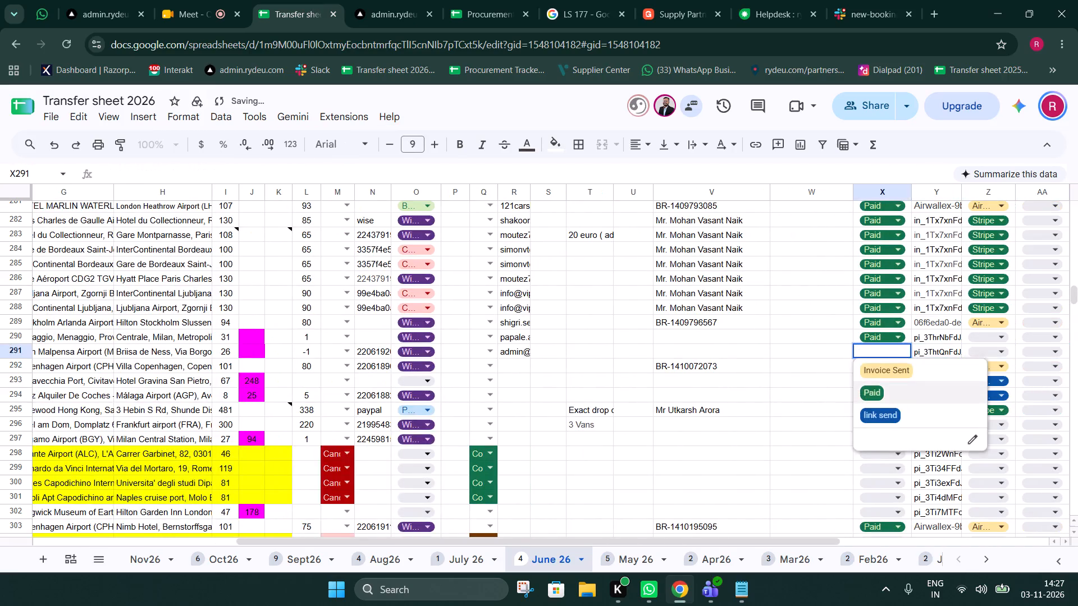
key("Return")
Enter 94 in column AB of row 291.
key("Right")
key("Up")
key("Right")
key("Right")
key("Right")
key("Right")
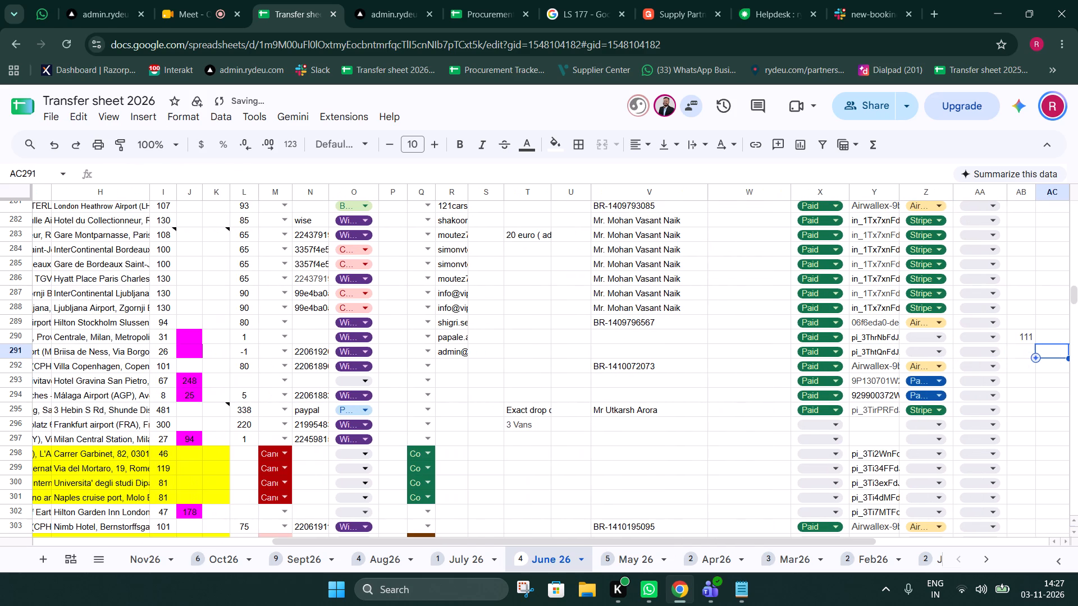
key("Left")
type("94")
key("Left")
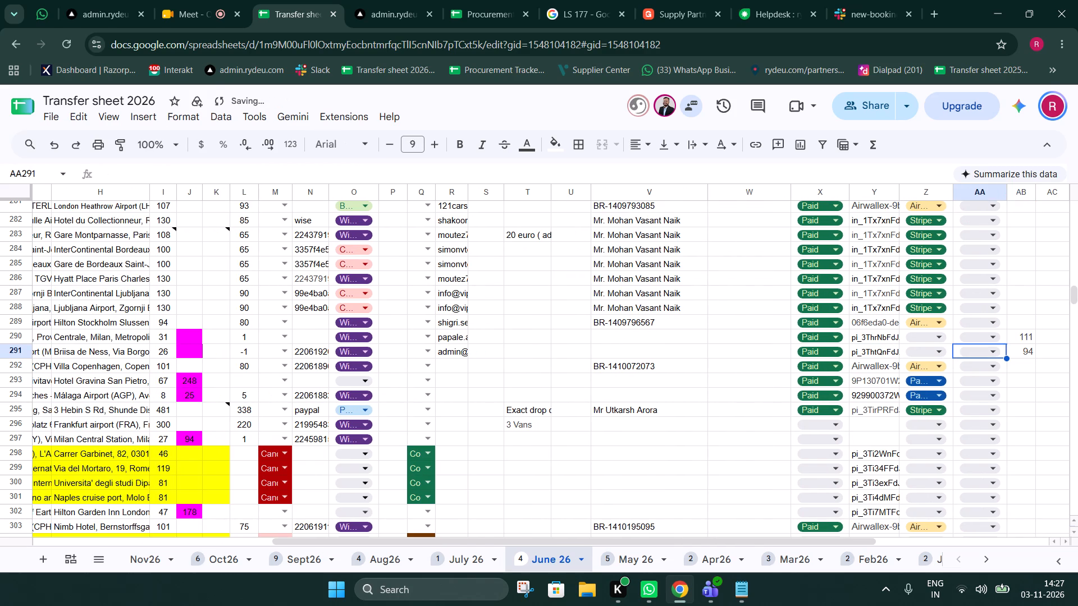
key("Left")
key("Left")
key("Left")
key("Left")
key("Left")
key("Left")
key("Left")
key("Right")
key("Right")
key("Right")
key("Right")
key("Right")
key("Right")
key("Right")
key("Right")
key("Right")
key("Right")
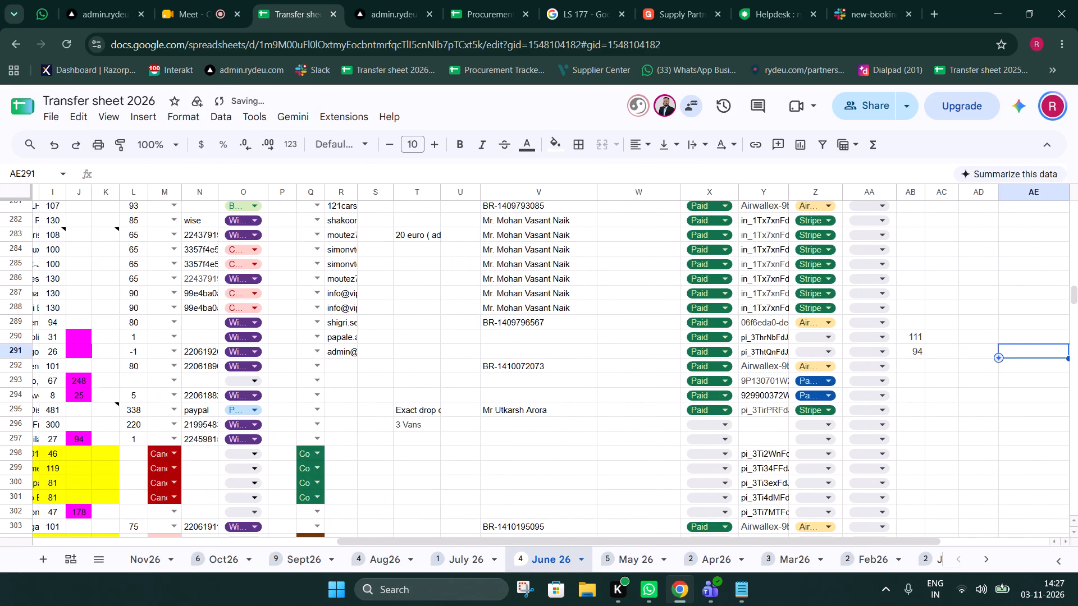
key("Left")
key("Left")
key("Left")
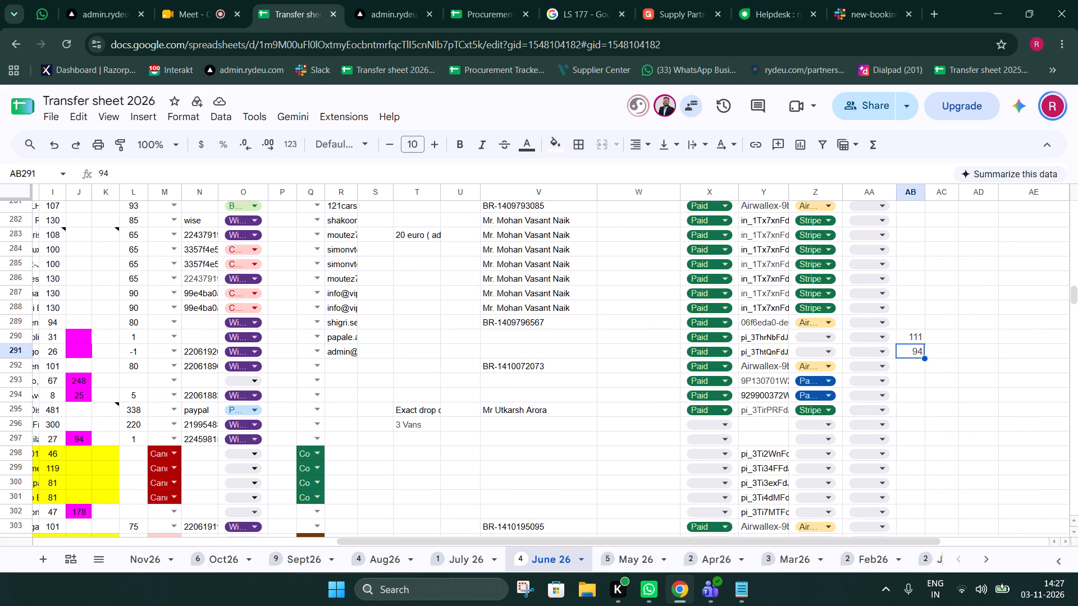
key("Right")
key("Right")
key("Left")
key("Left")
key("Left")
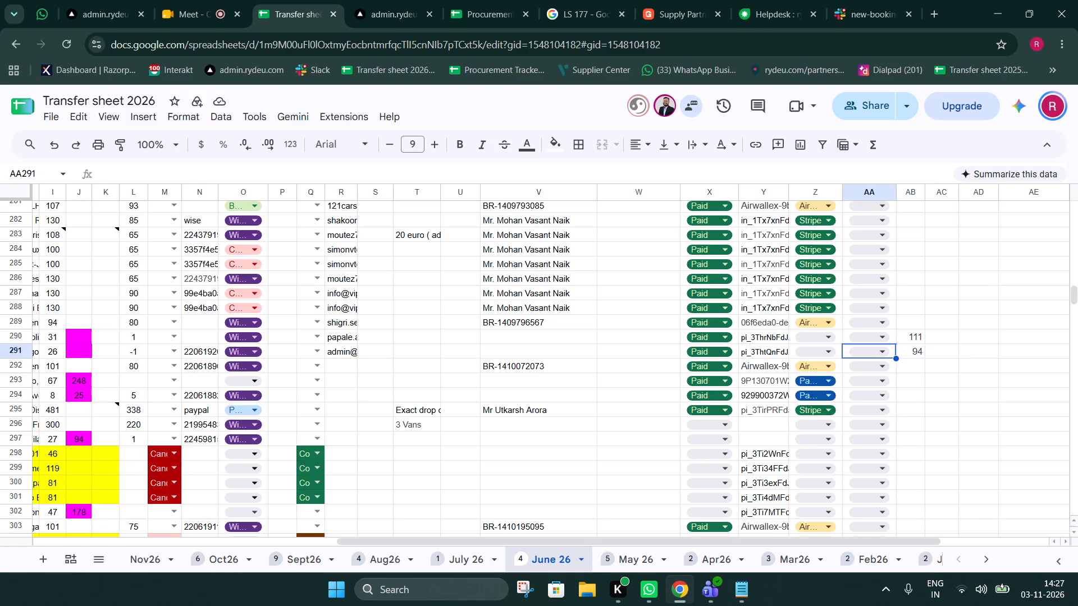
key("Left")
key("Left")
key("Left")
key("Left")
key("Left")
key("Left")
key("Left")
key("Left")
key("Left")
key("Left")
key("Left")
key("Left")
key("Left")
key("Left")
key("Left")
key("Left")
key("Left")
key("Left")
key("Left")
key("Left")
key("Left")
key("Left")
key("Left")
key("Left")
key("Left")
key("Left")
key("Left")
key("Left")
key("Left")
key("Left")
key("Left")
key("Left")
key("Left")
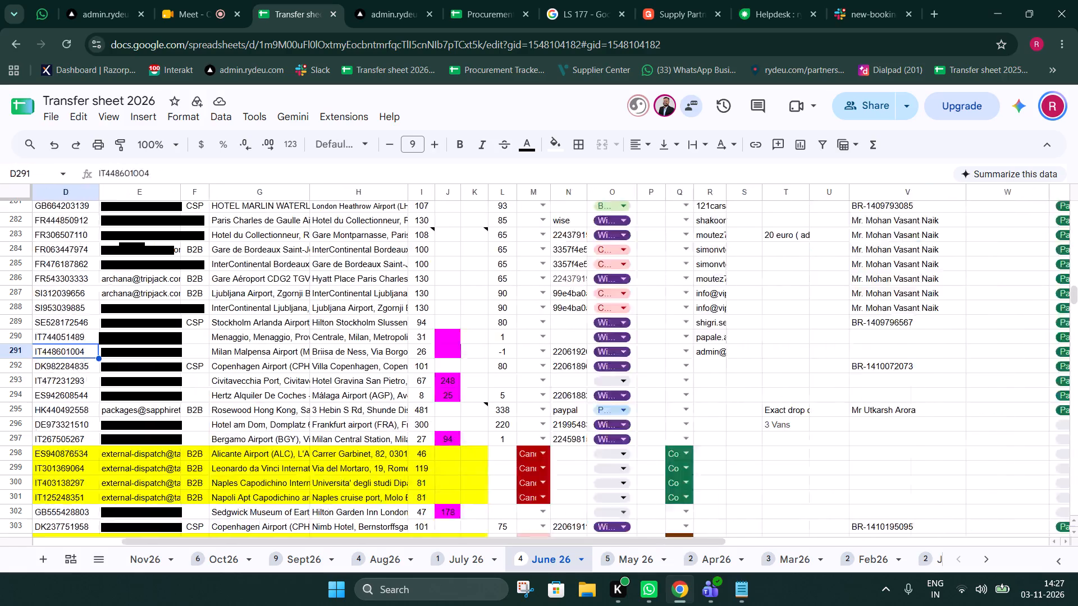
key("Right")
key("Right")
key("Right")
key("Up")
key("Down")
key("Down")
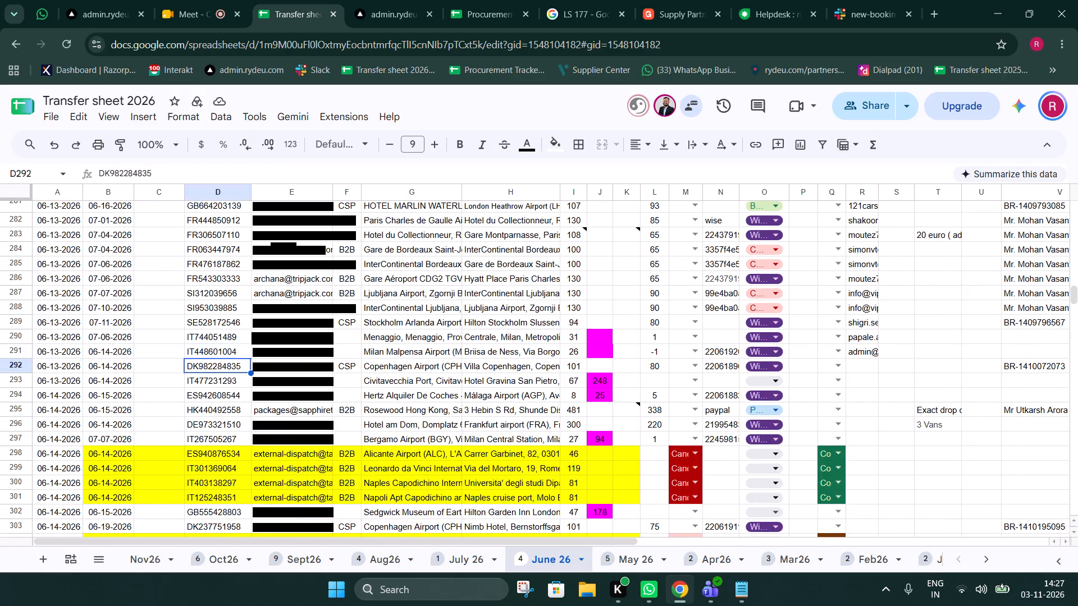
key("ctrl+c")
left_click(389, 0)
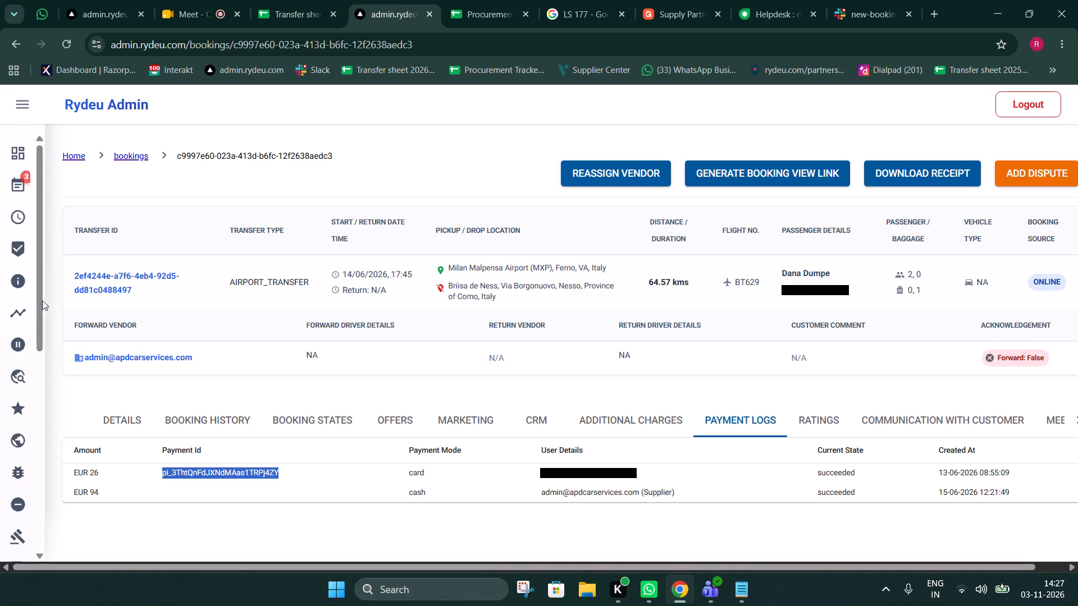
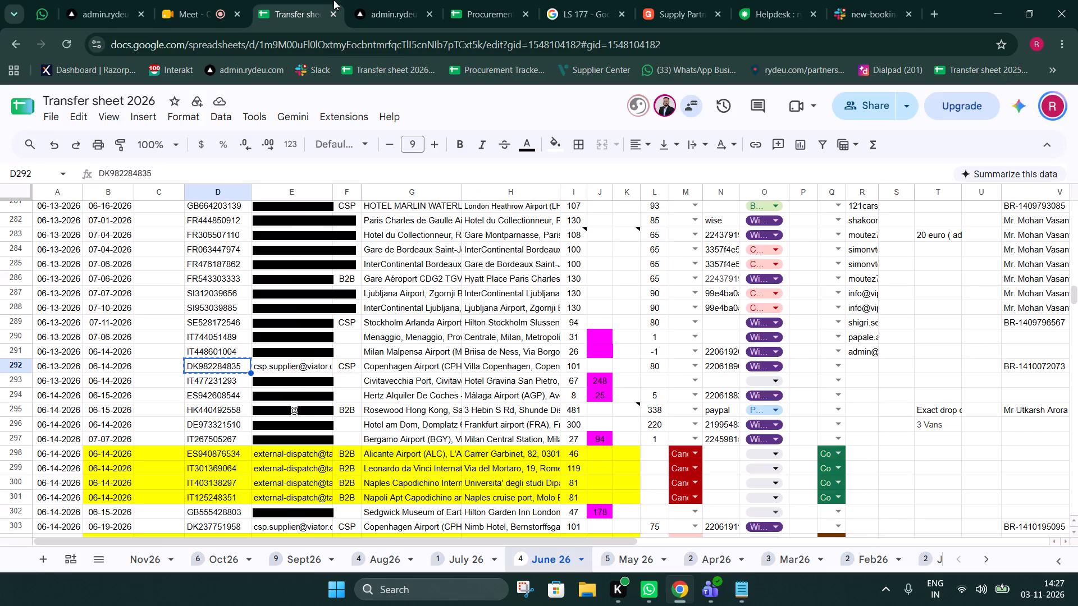
Paste the copied supplier email into column R of row 292.
double_click(867, 366)
key("ctrl+v")
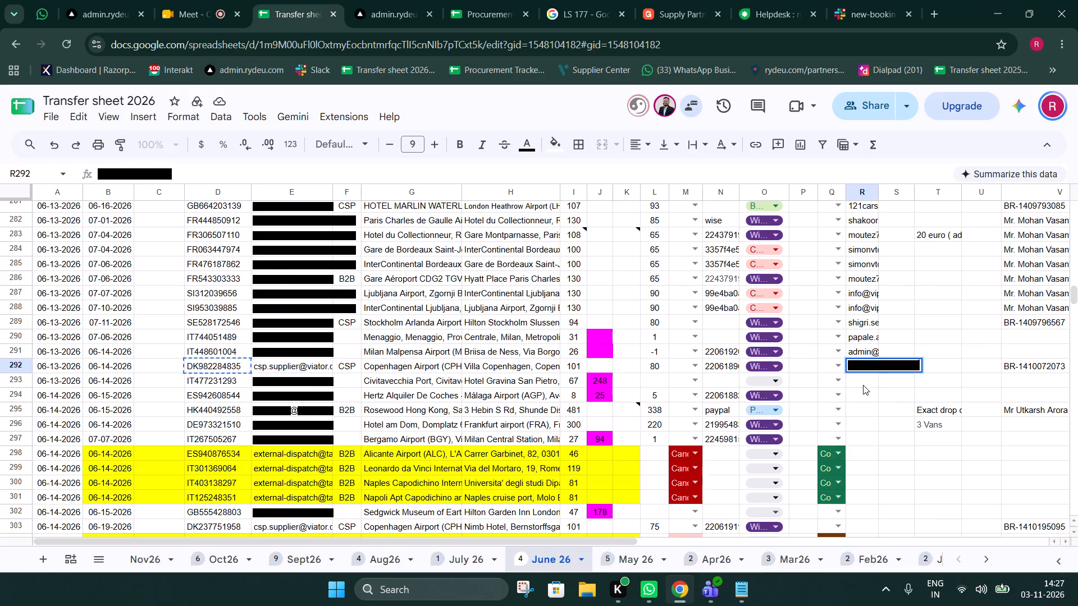
left_click(863, 385)
left_click(660, 383)
left_click(216, 383)
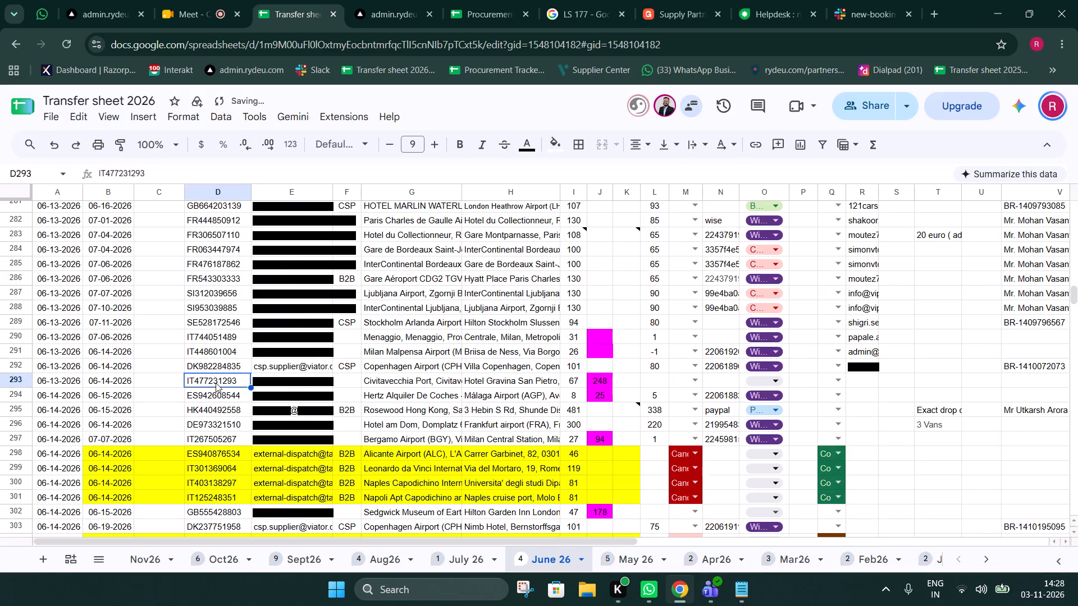
key("ctrl+c")
left_click(416, 0)
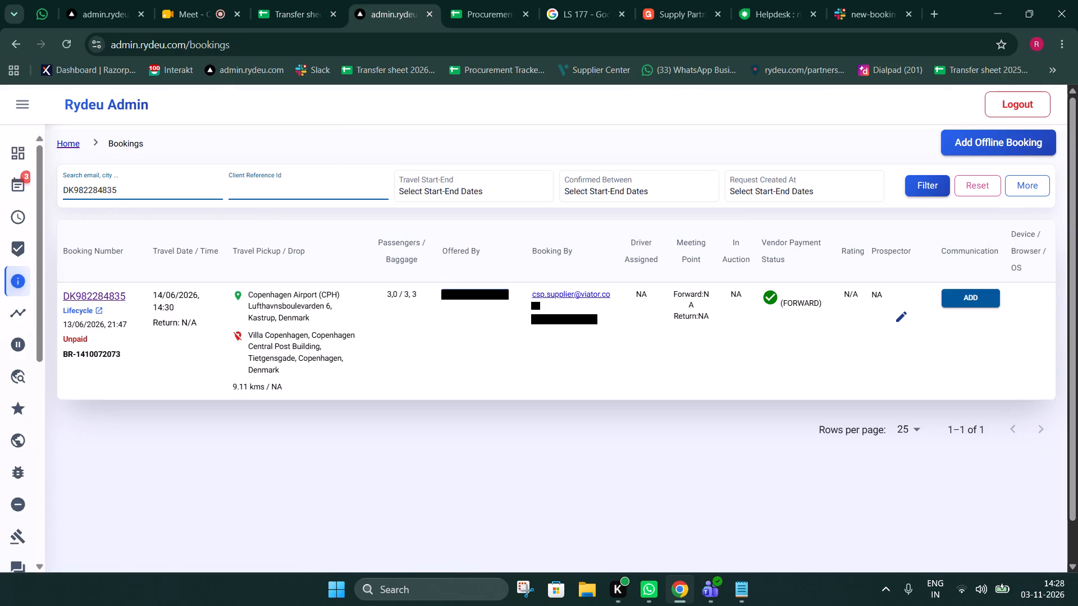
double_click(107, 192)
key("ctrl+v")
left_click(938, 184)
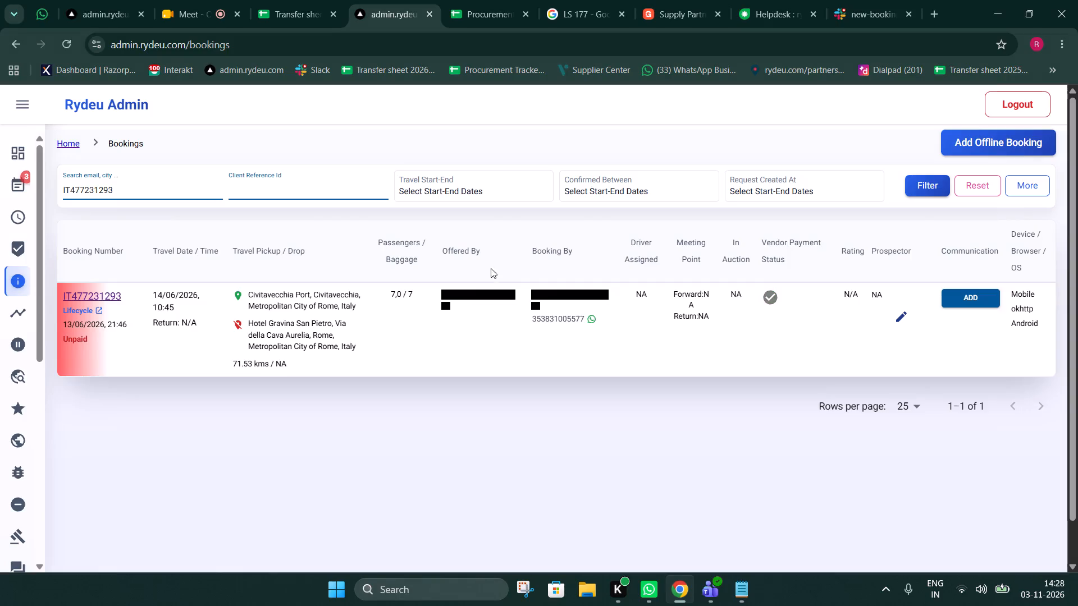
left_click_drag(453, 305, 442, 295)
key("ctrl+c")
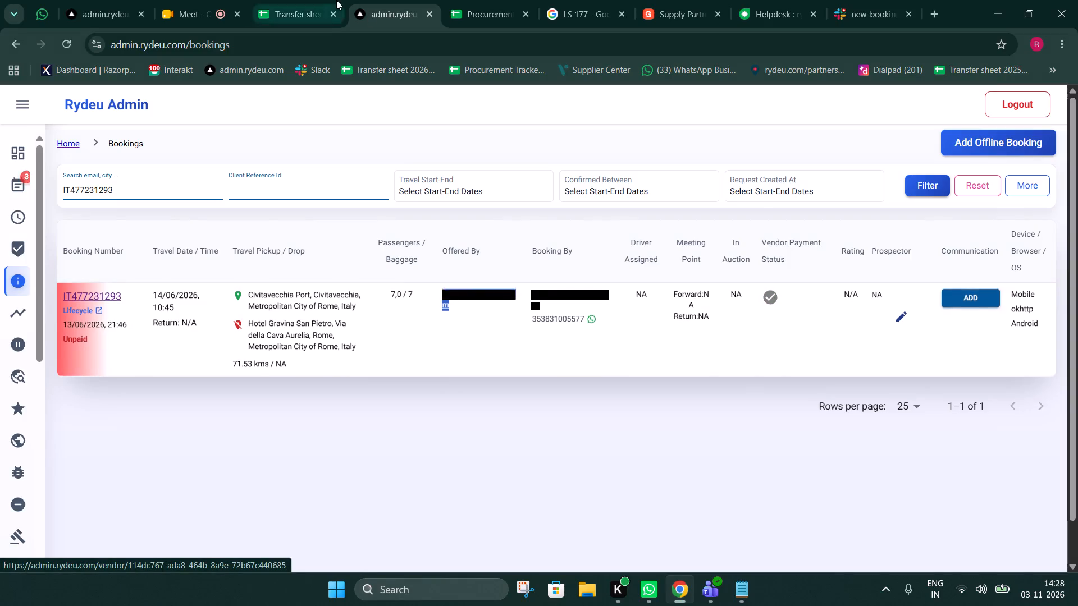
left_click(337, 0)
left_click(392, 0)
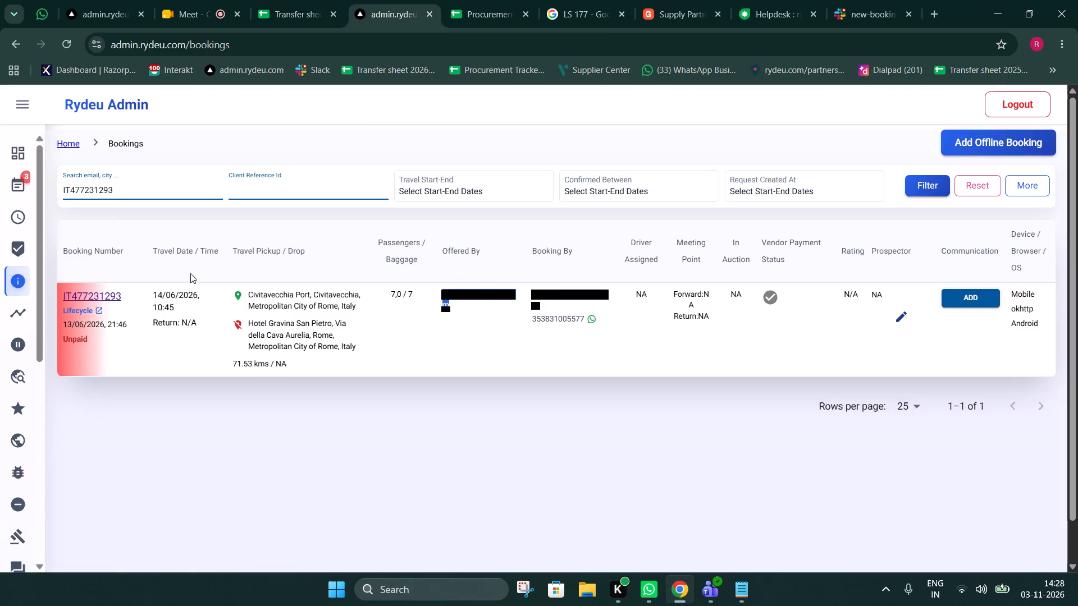
left_click(111, 291)
scroll(479, 298, "down", 6)
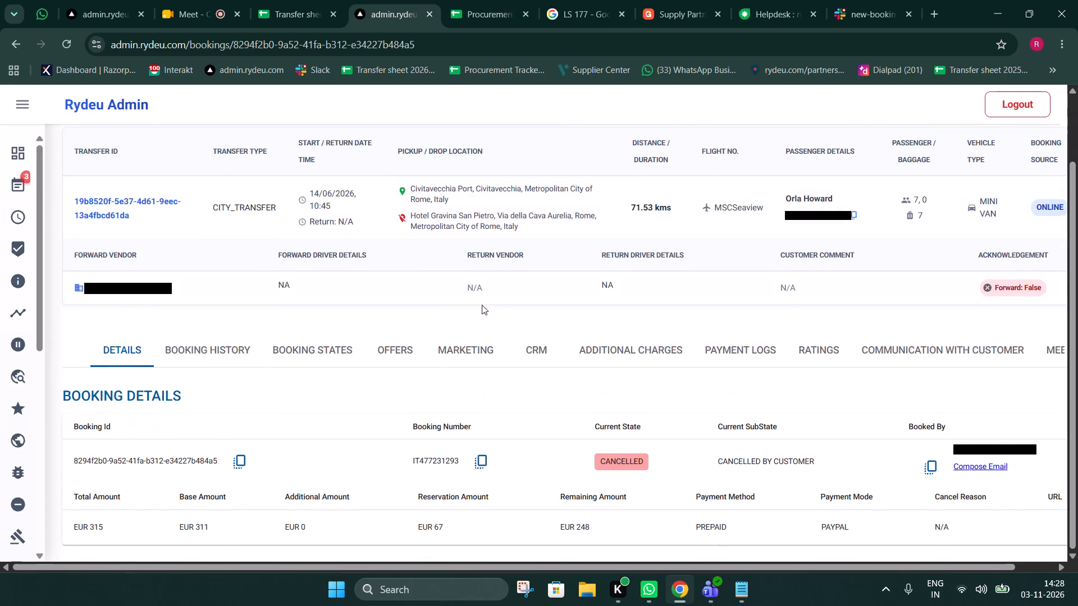
left_click(319, 359)
scroll(383, 349, "down", 2)
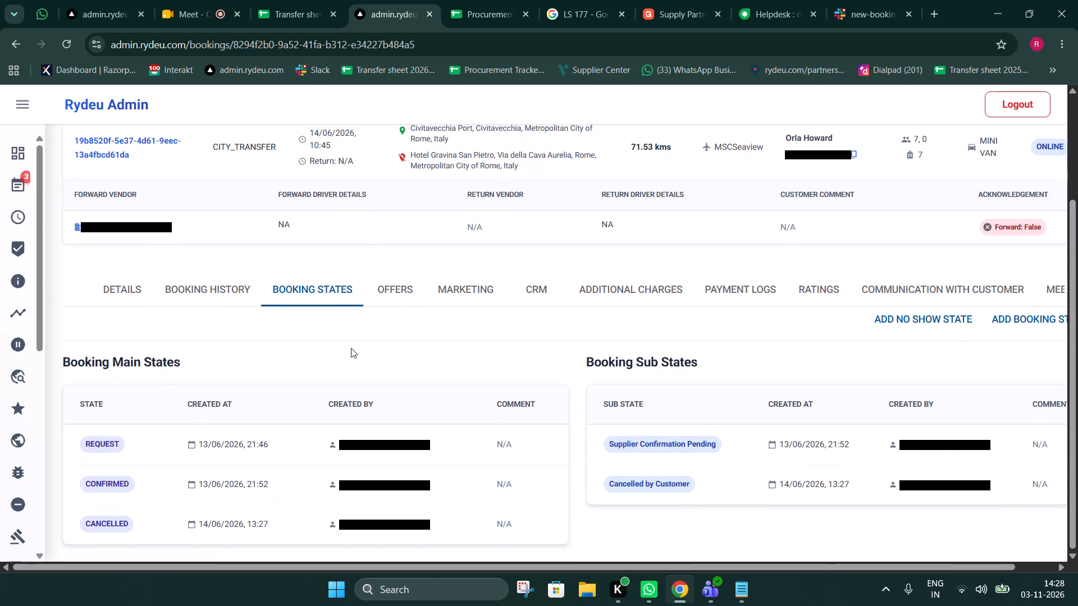
left_click(124, 295)
scroll(500, 316, "down", 3)
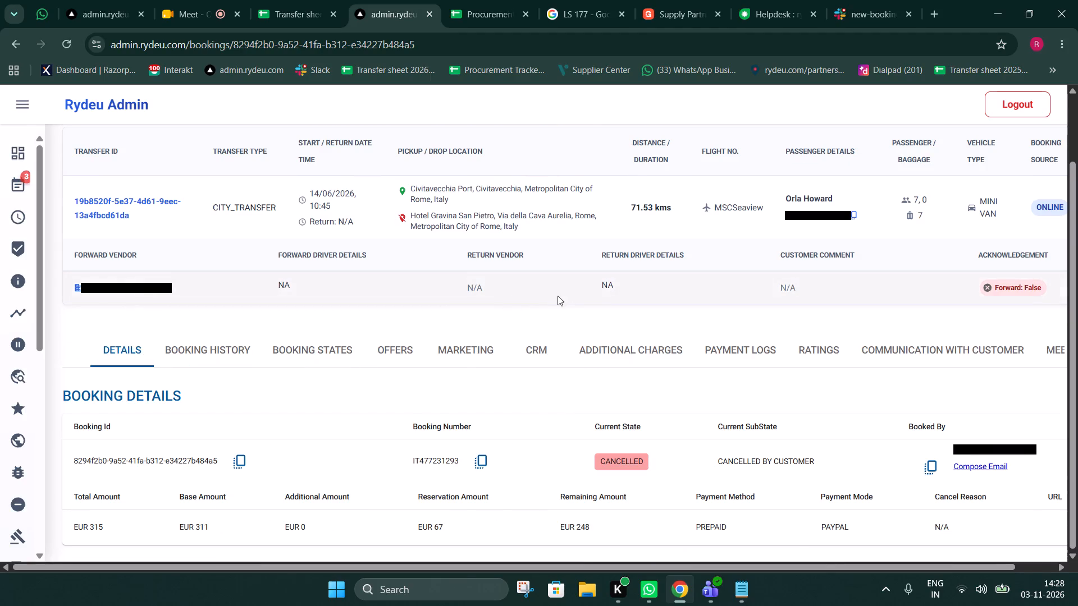
left_click(308, 0)
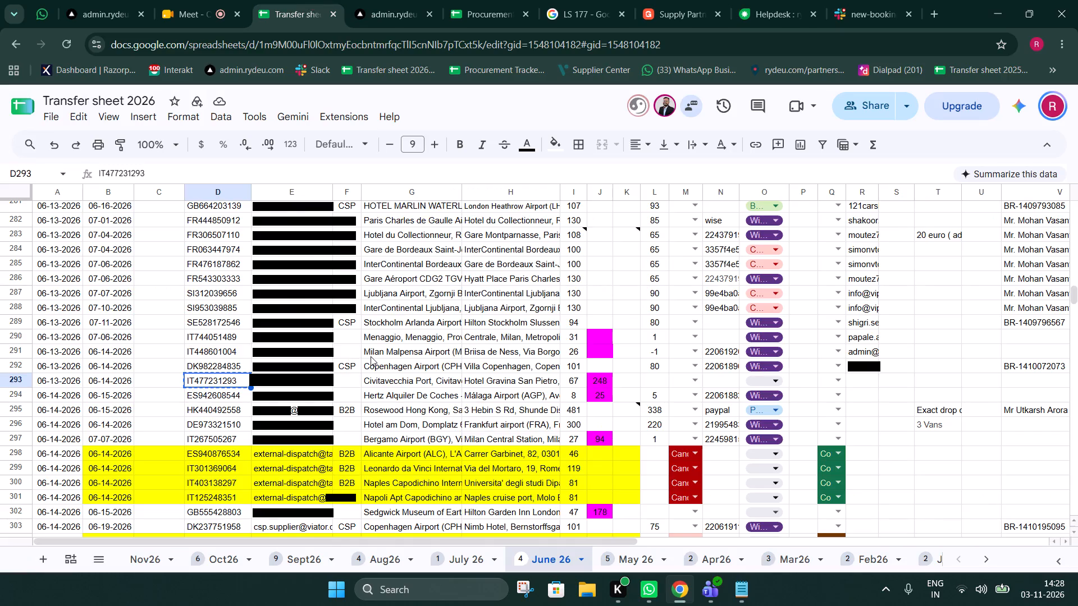
key("ctrl+c")
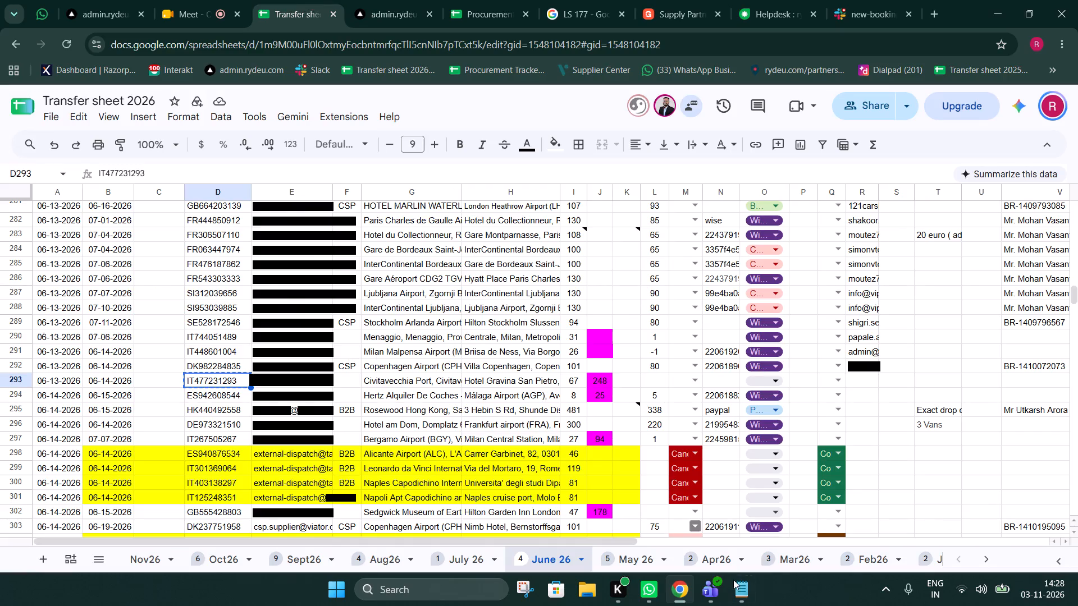
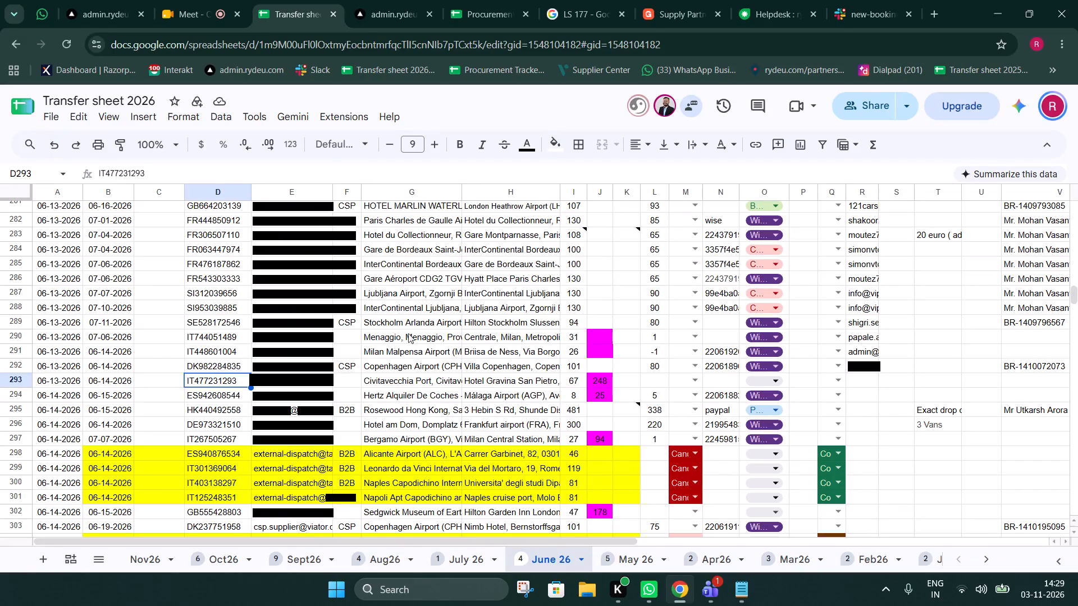
key("ctrl+c")
left_click(388, 0)
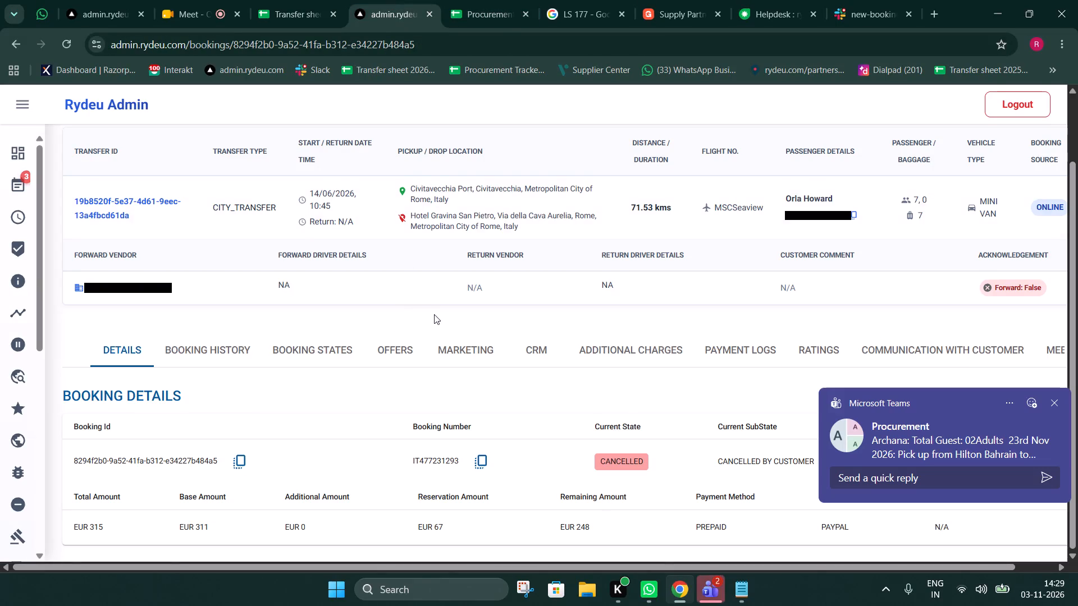
left_click(496, 0)
key("ctrl+f")
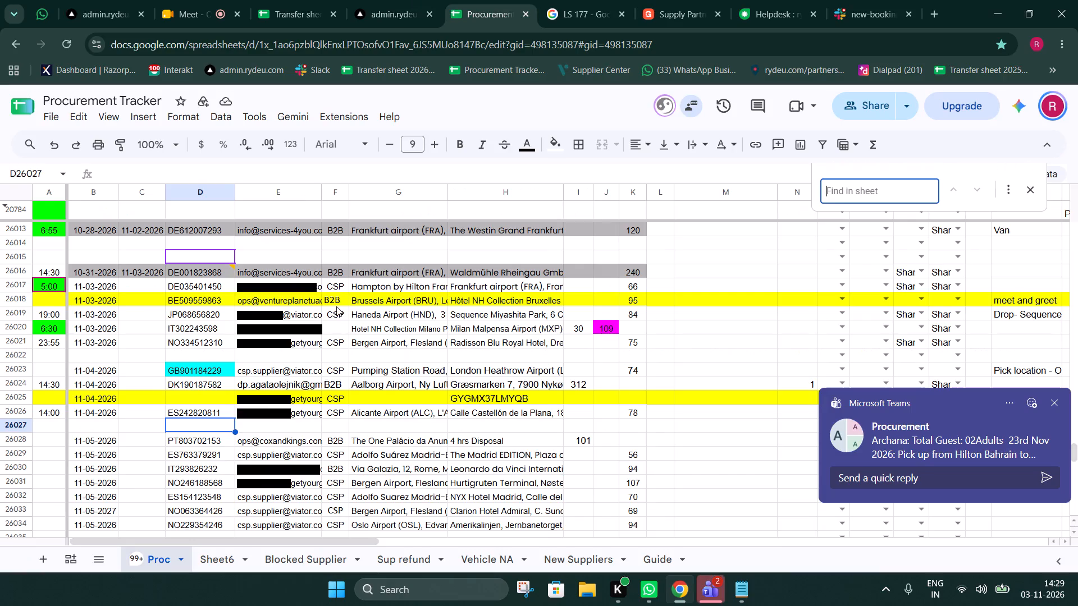
key("ctrl+v")
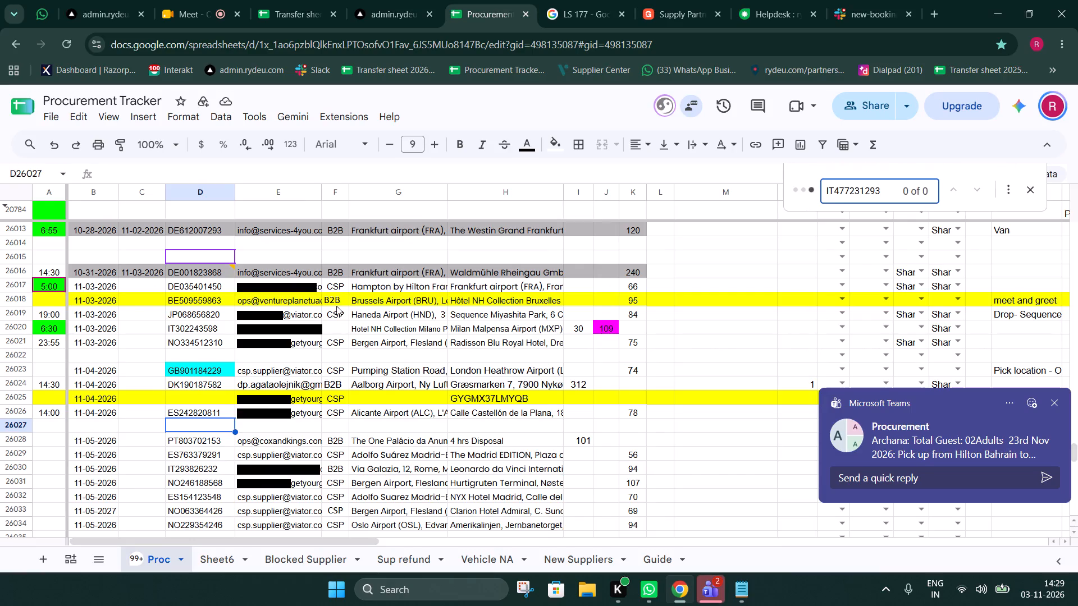
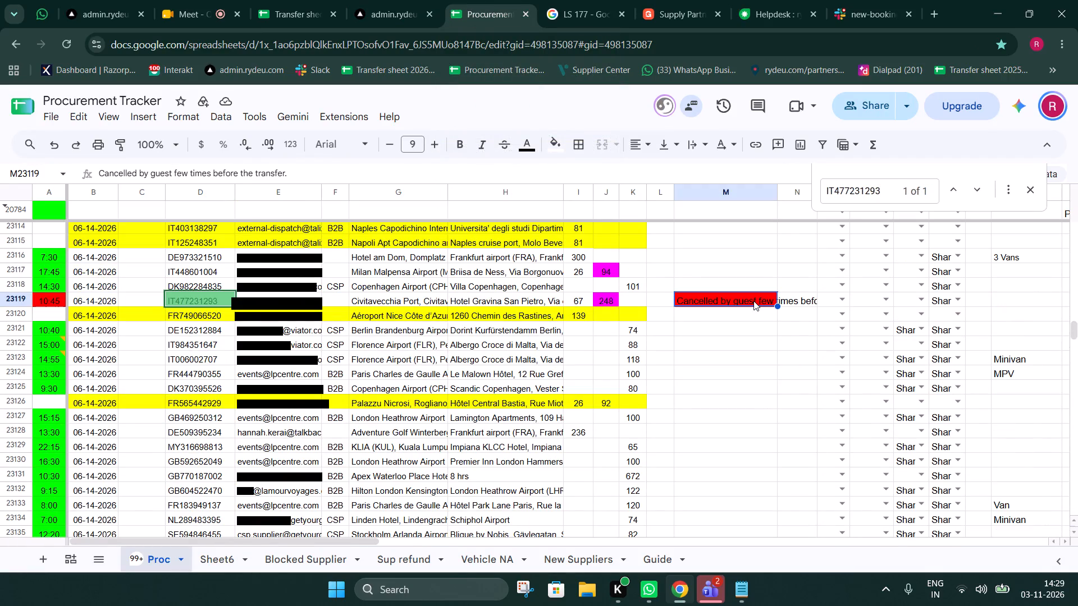
left_click(1035, 190)
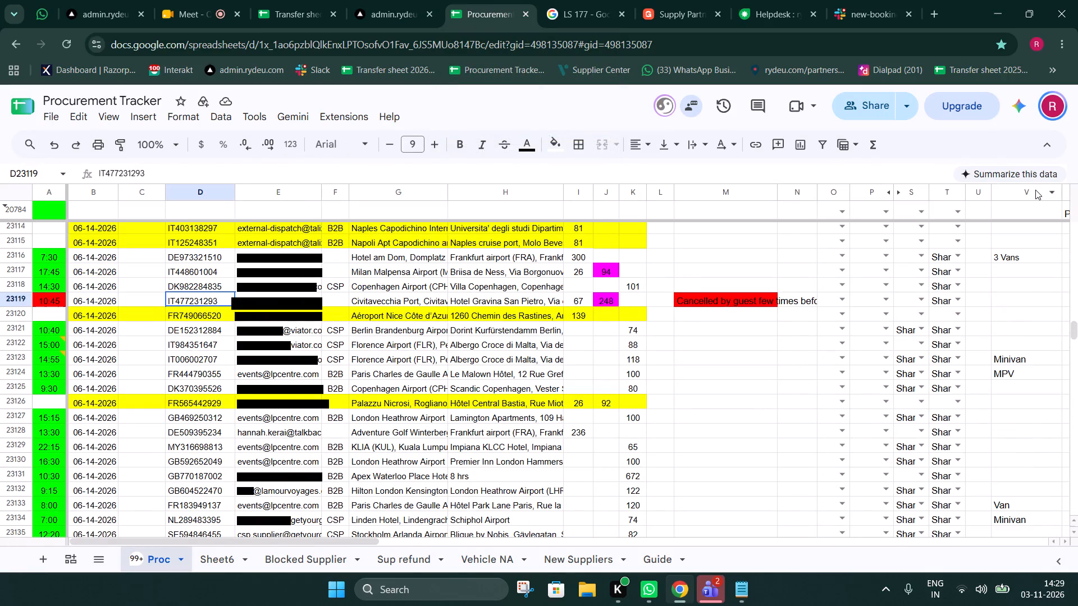
left_click(222, 318)
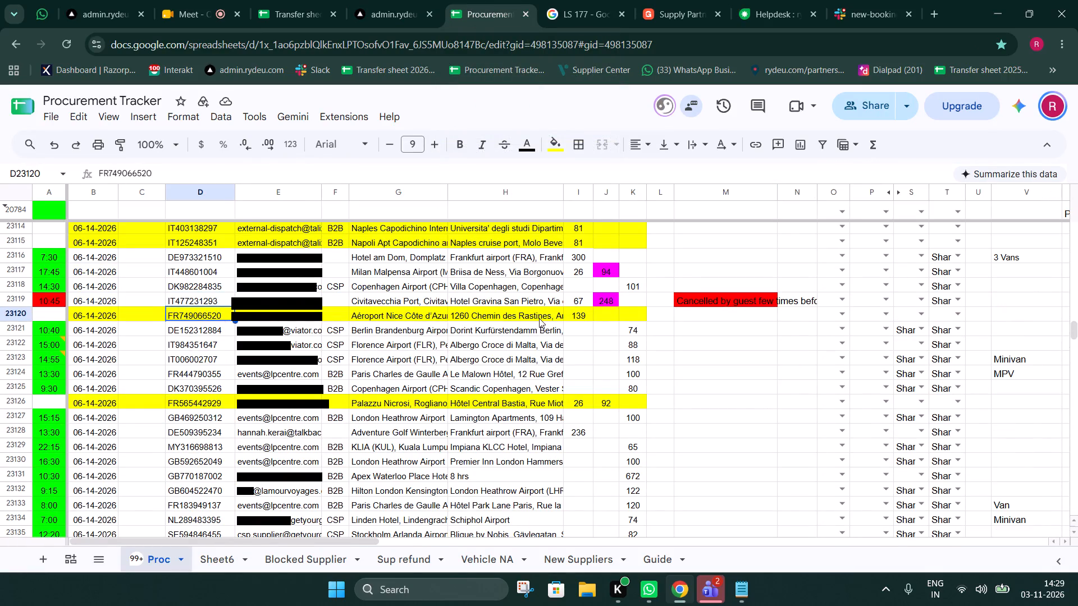
left_click(319, 0)
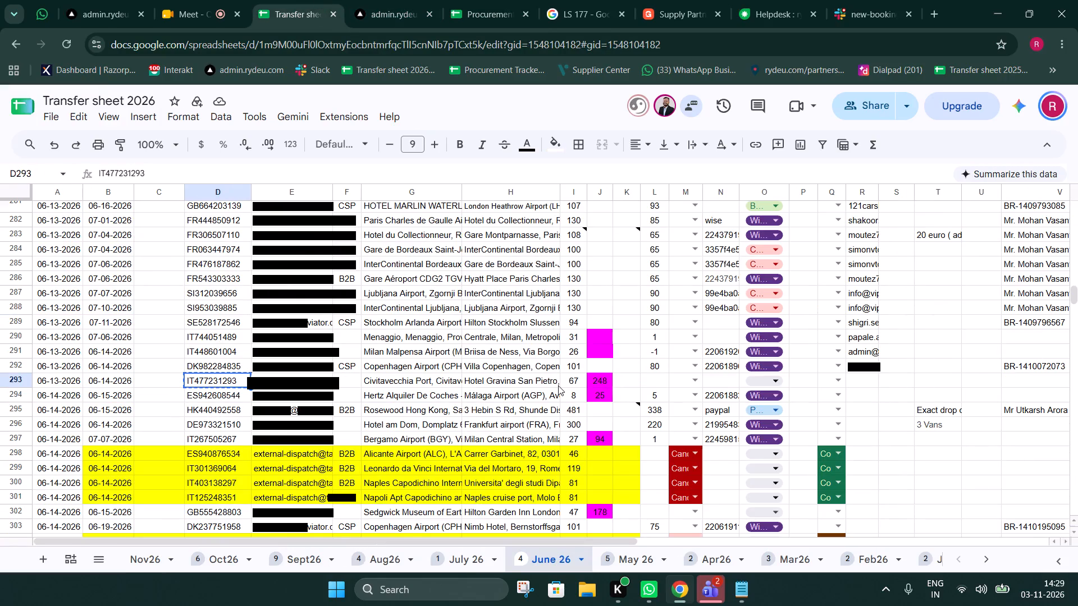
key("Escape")
left_click(606, 384)
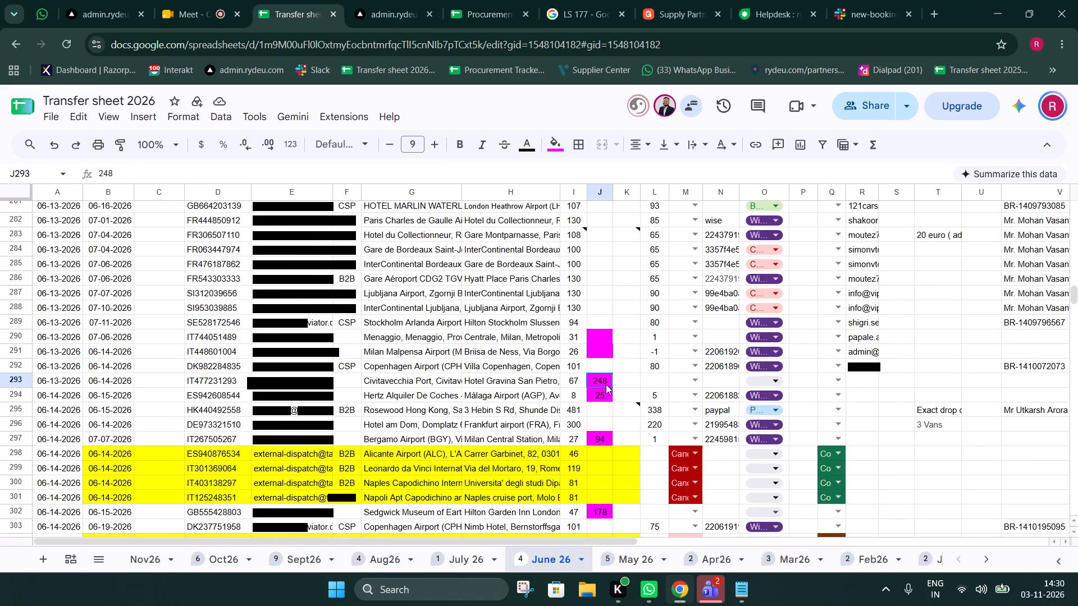
key("BackSpace")
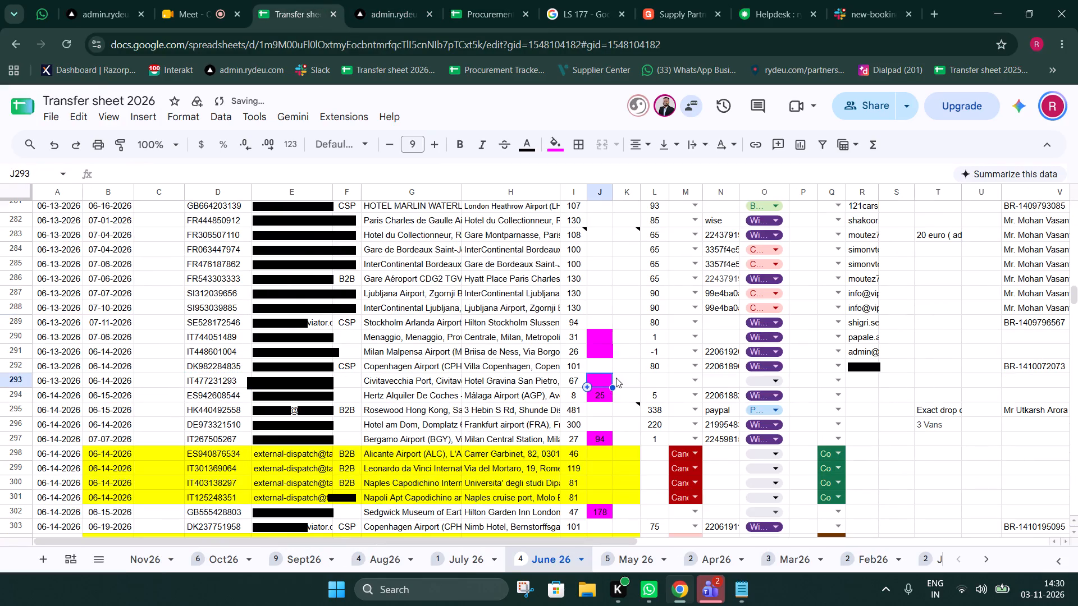
left_click(411, 0)
left_click(303, 352)
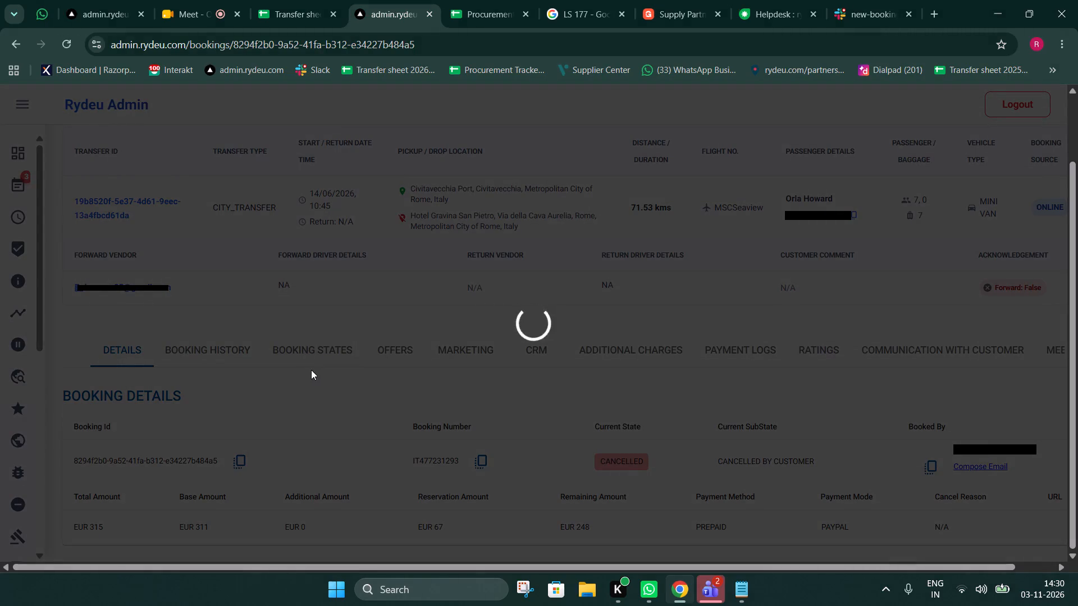
scroll(311, 370, "down", 1)
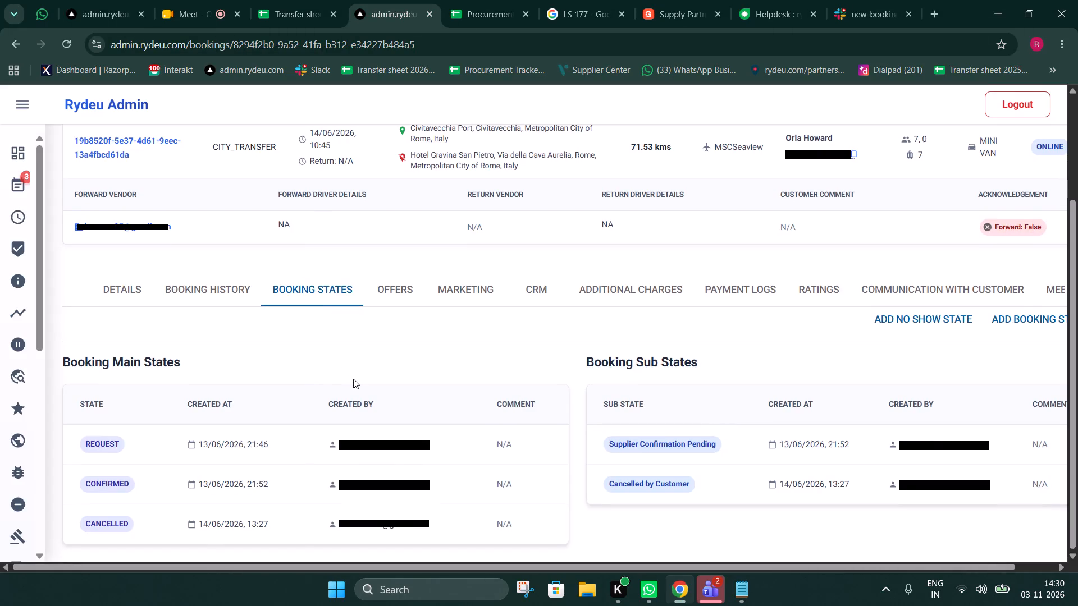
scroll(359, 377, "down", 2)
left_click(127, 284)
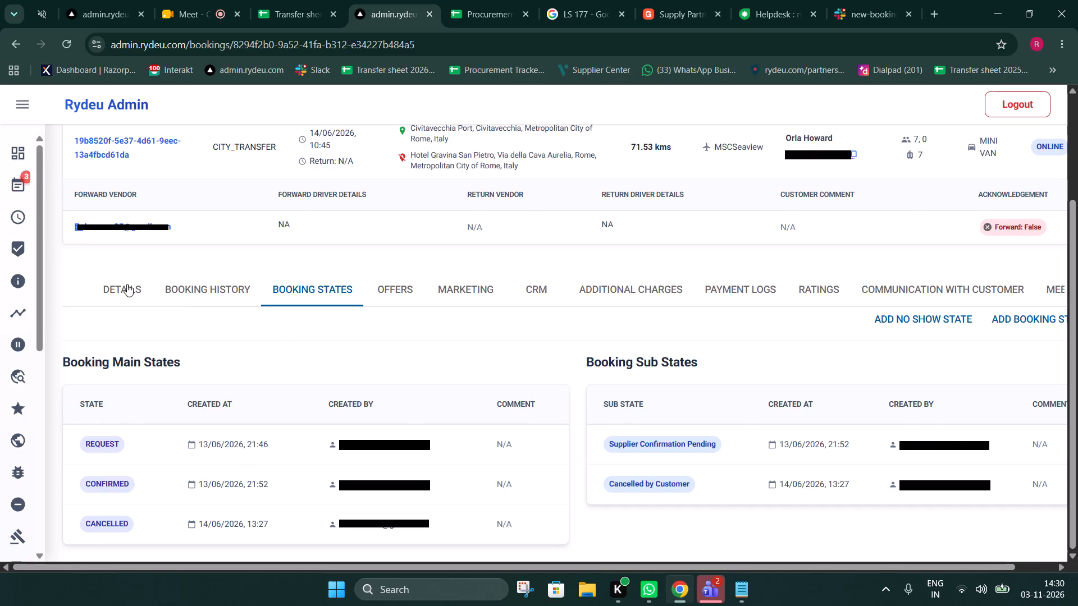
left_click(302, 0)
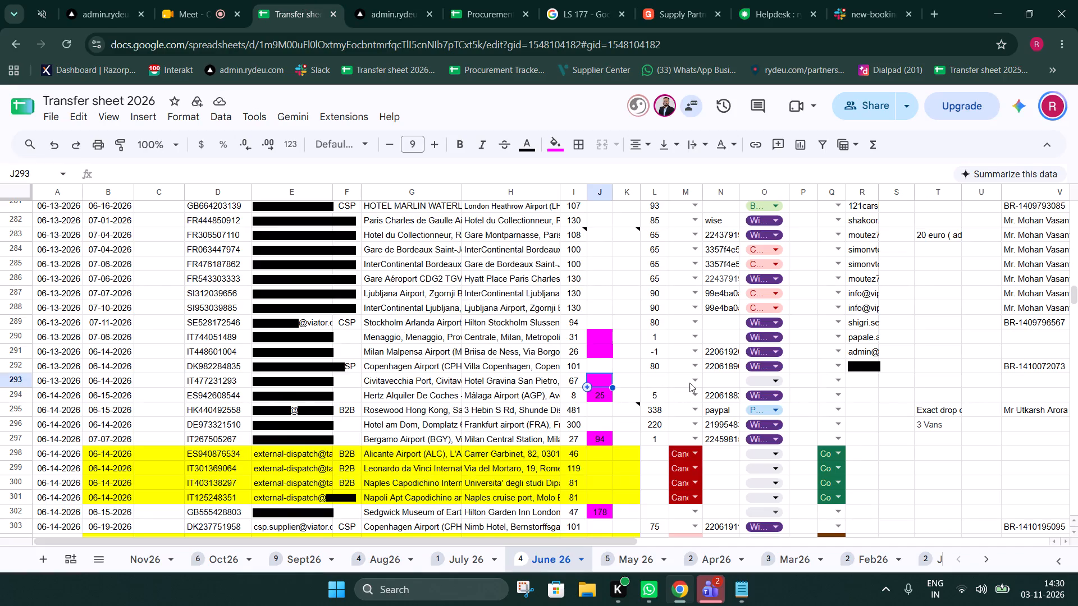
left_click(690, 383)
left_click(721, 416)
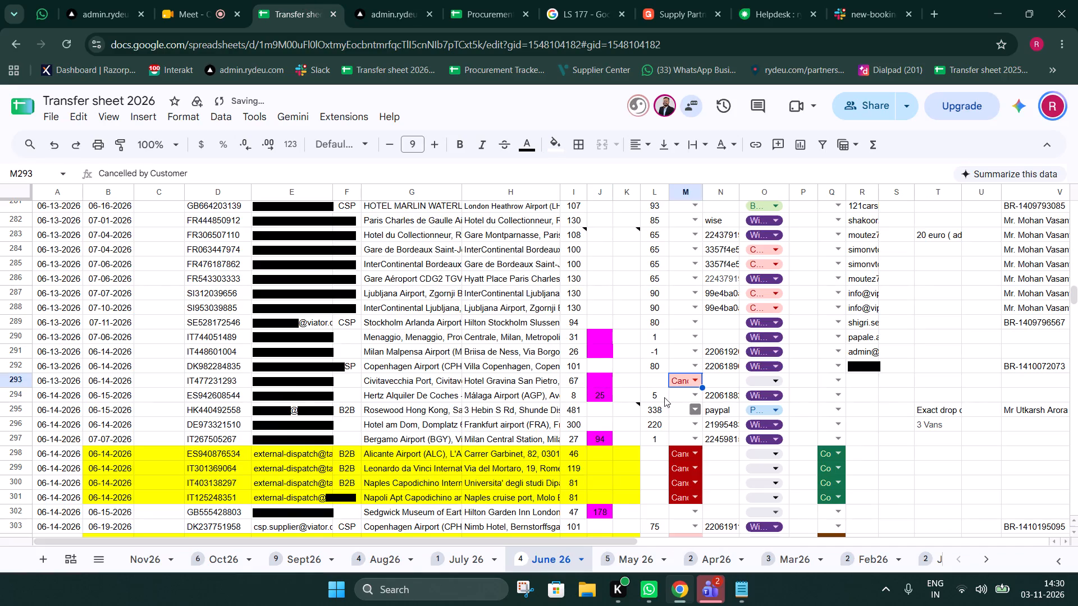
left_click(205, 382)
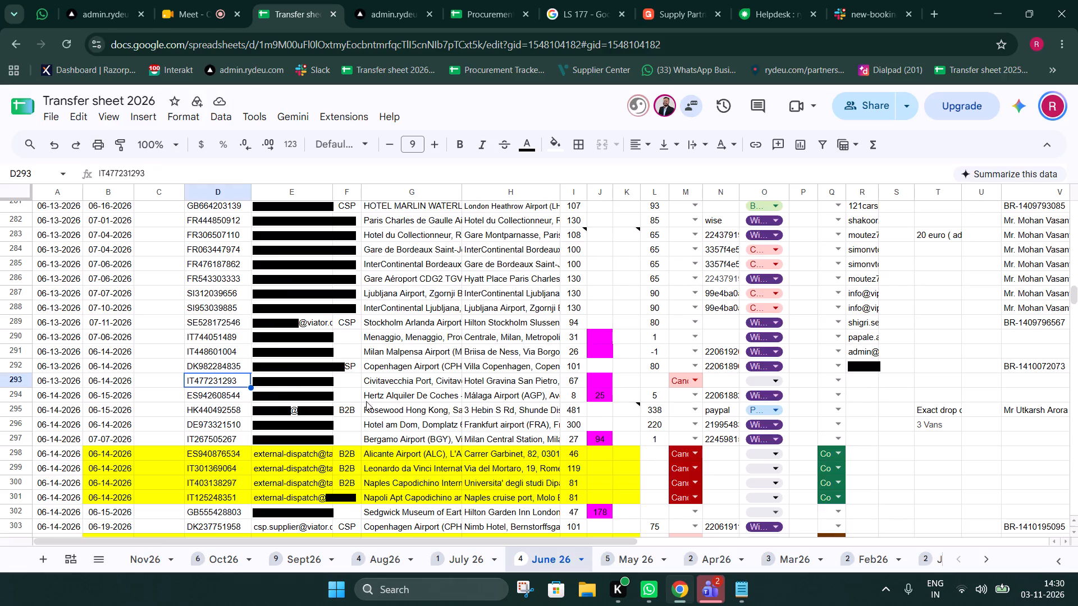
left_click(211, 399)
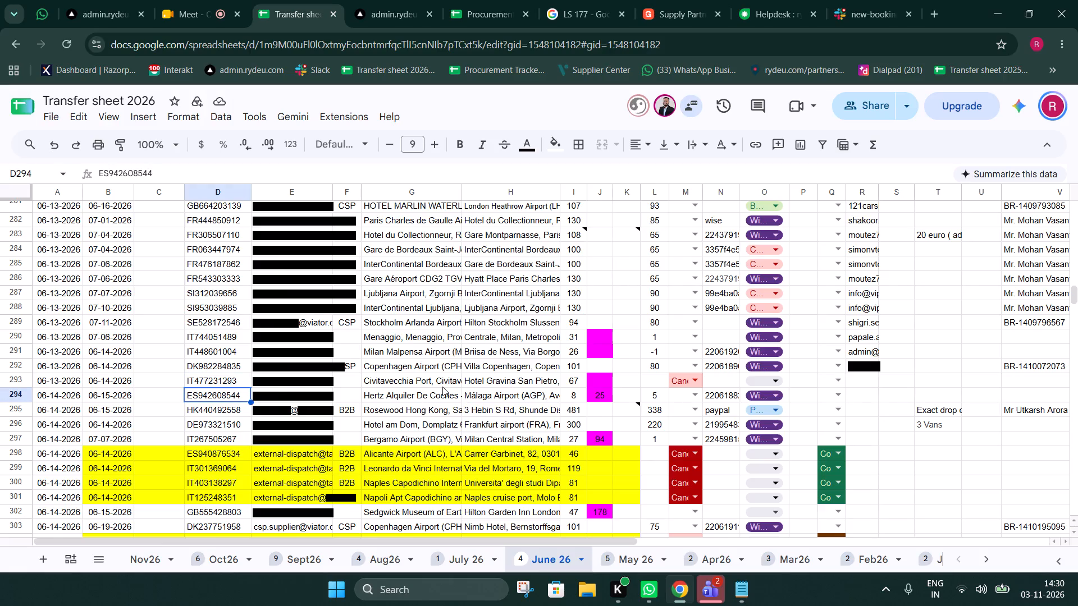
key("ctrl+c")
left_click(386, 0)
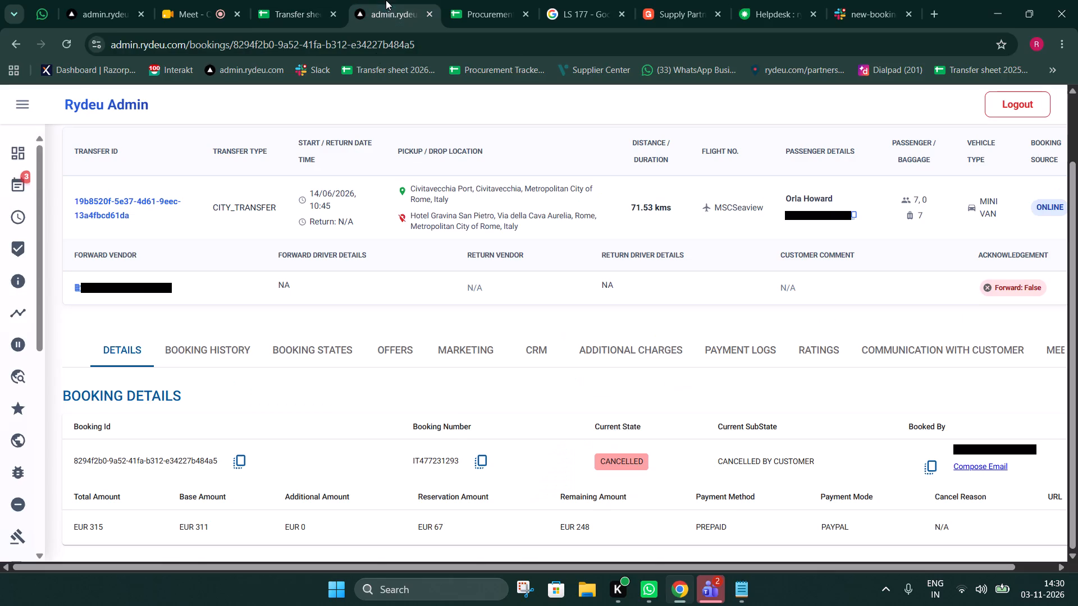
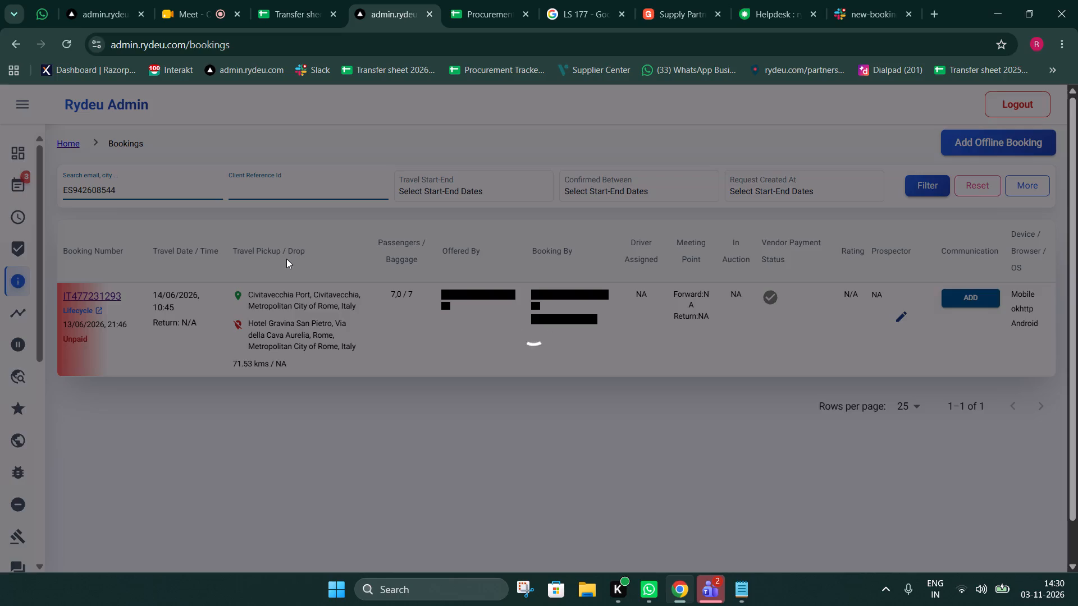
left_click(461, 0)
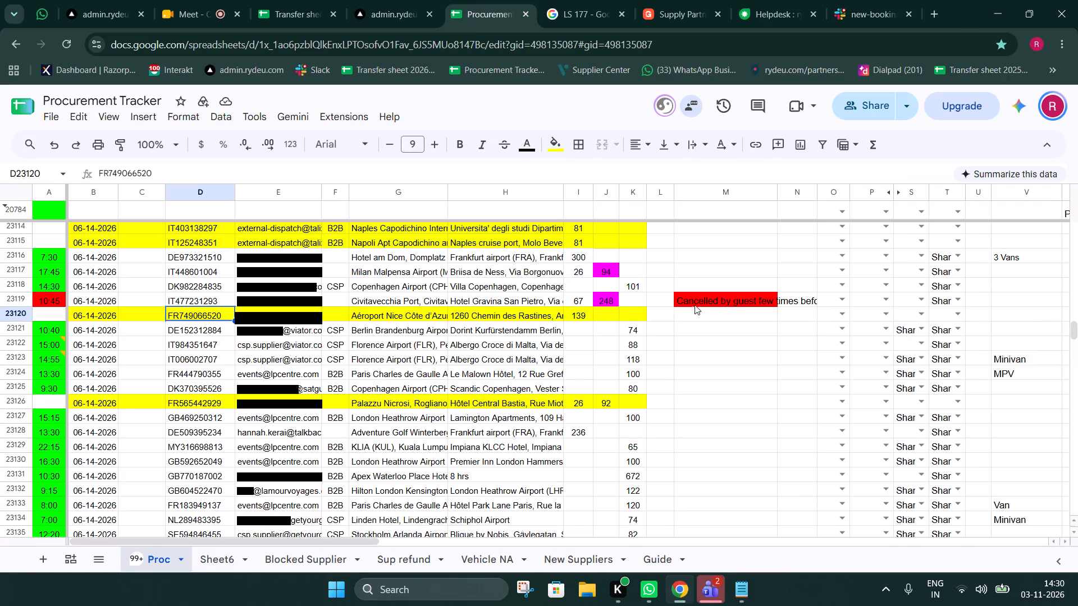
left_click(696, 304)
left_click_drag(324, 541, 398, 537)
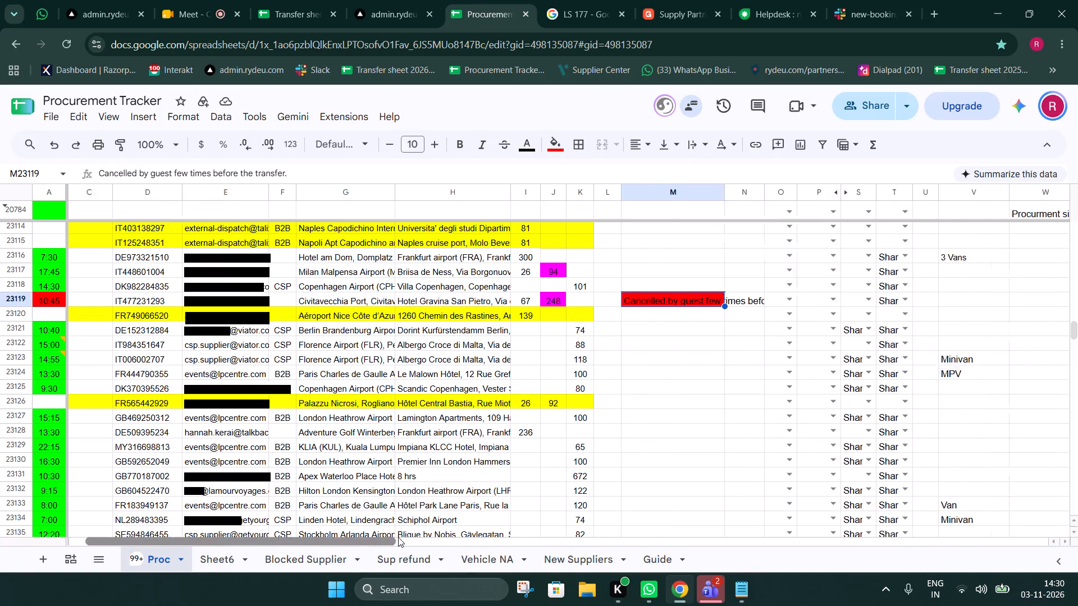
left_click_drag(398, 537, 205, 524)
left_click(401, 0)
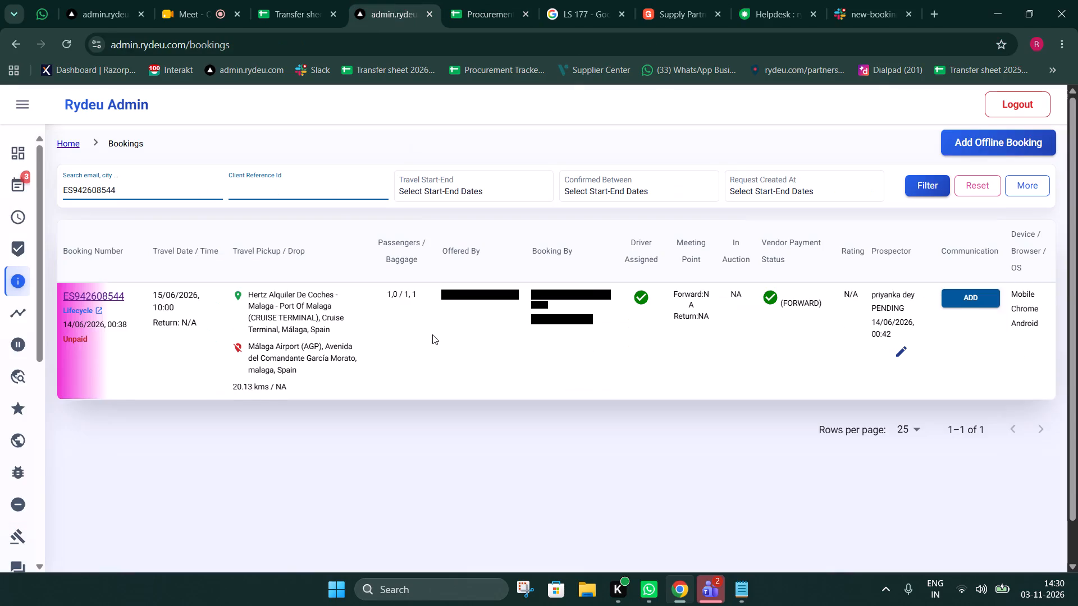
left_click(321, 0)
left_click(401, 0)
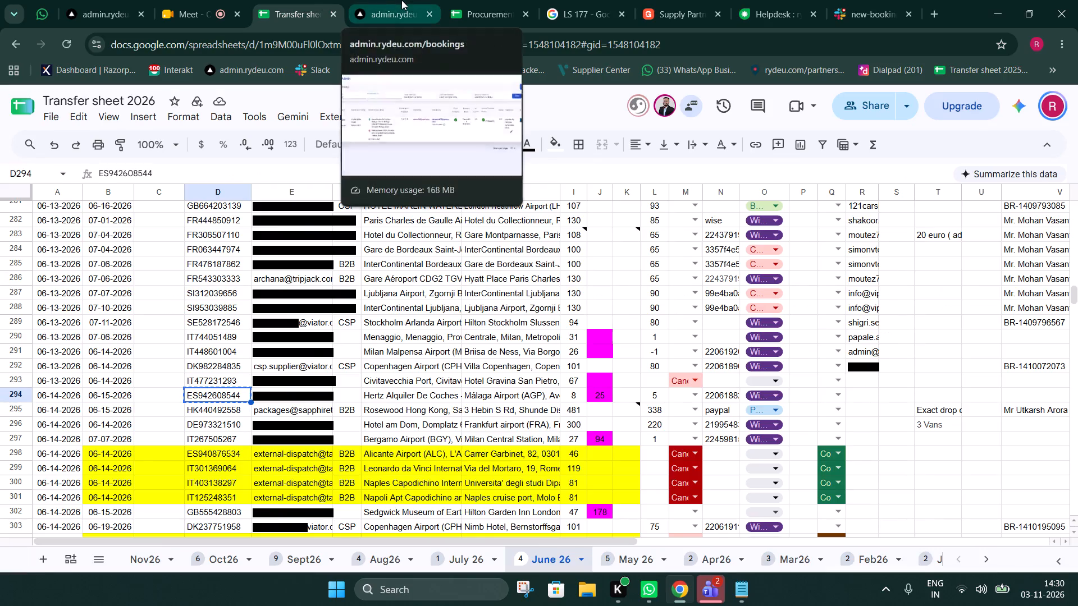
left_click_drag(439, 299, 524, 300)
key("ctrl+c")
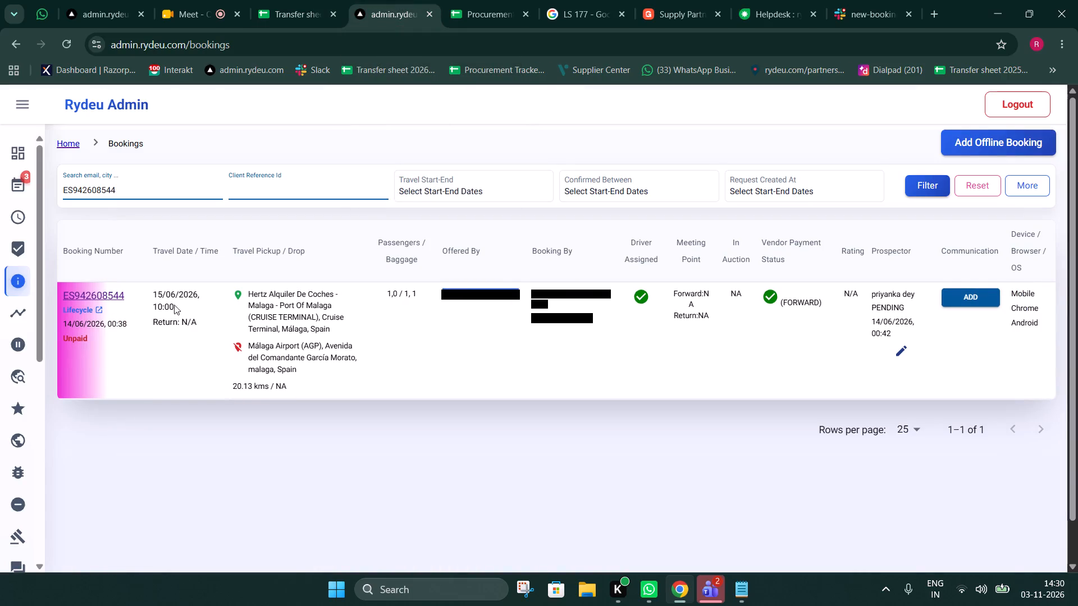
left_click(104, 293)
left_click(307, 0)
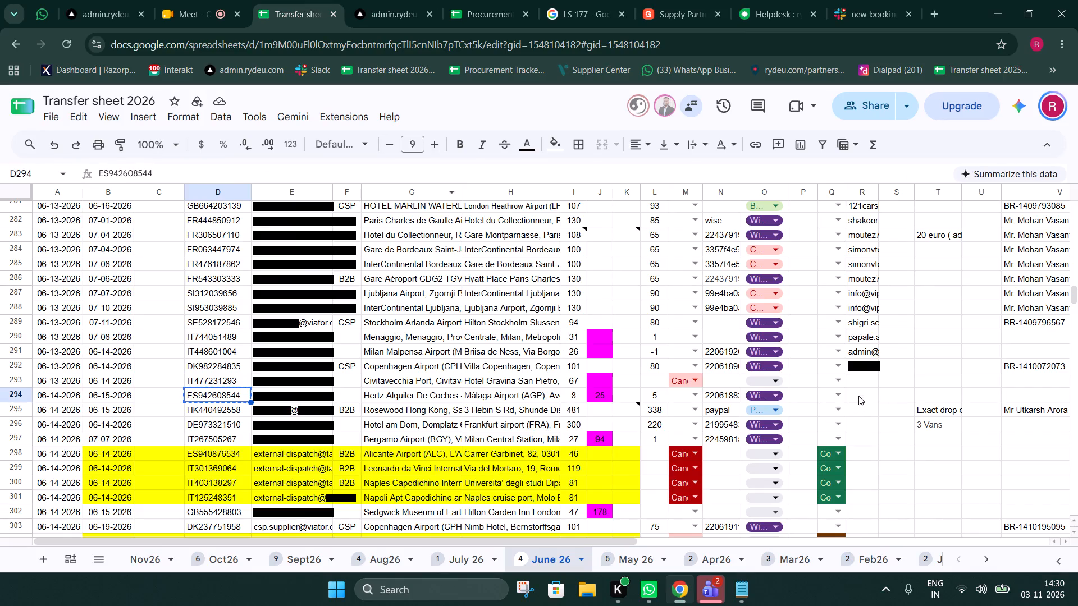
double_click(858, 396)
key("ctrl+v")
left_click(862, 415)
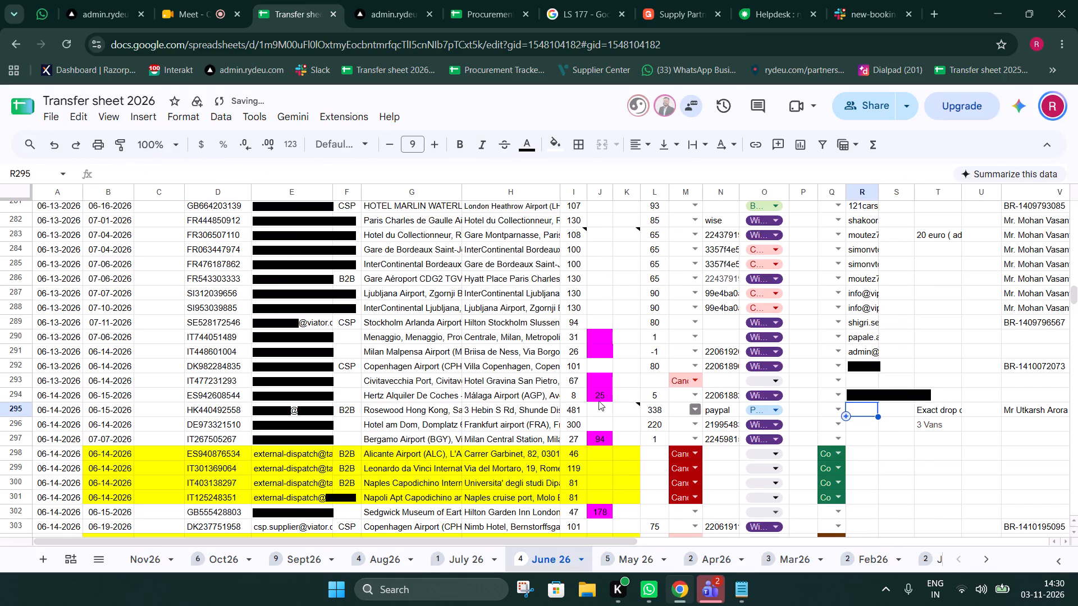
left_click(381, 0)
scroll(374, 385, "down", 4)
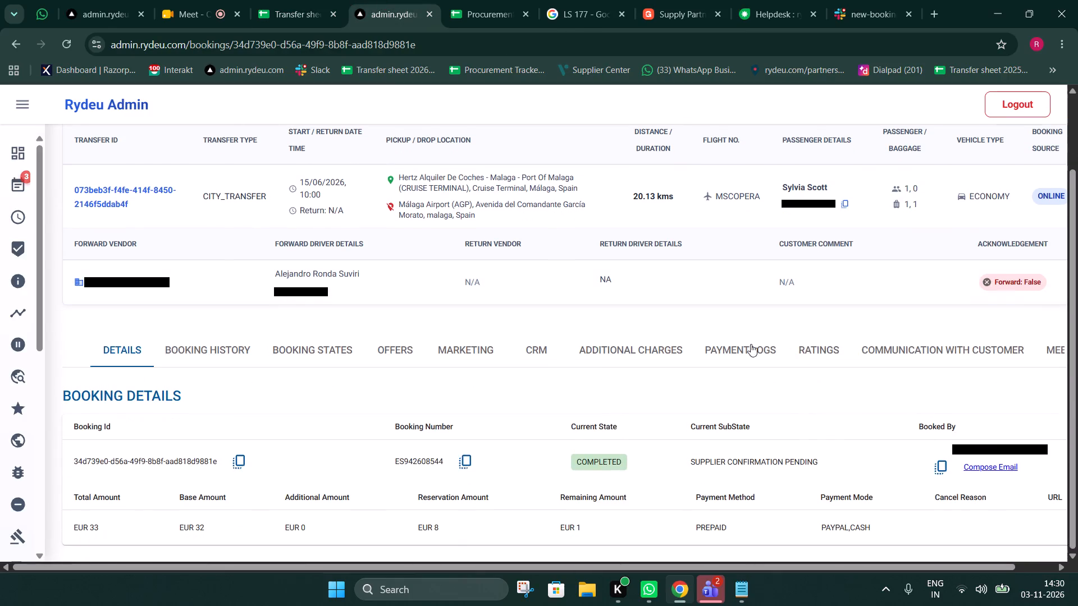
left_click(751, 344)
left_click(135, 428)
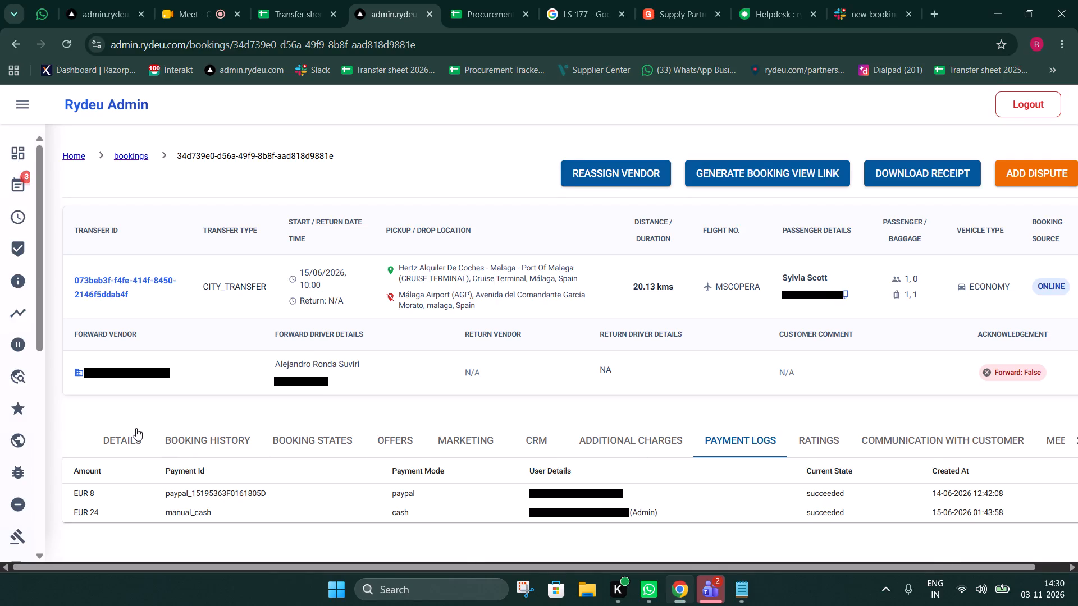
left_click(326, 0)
left_click(597, 394)
key("BackSpace")
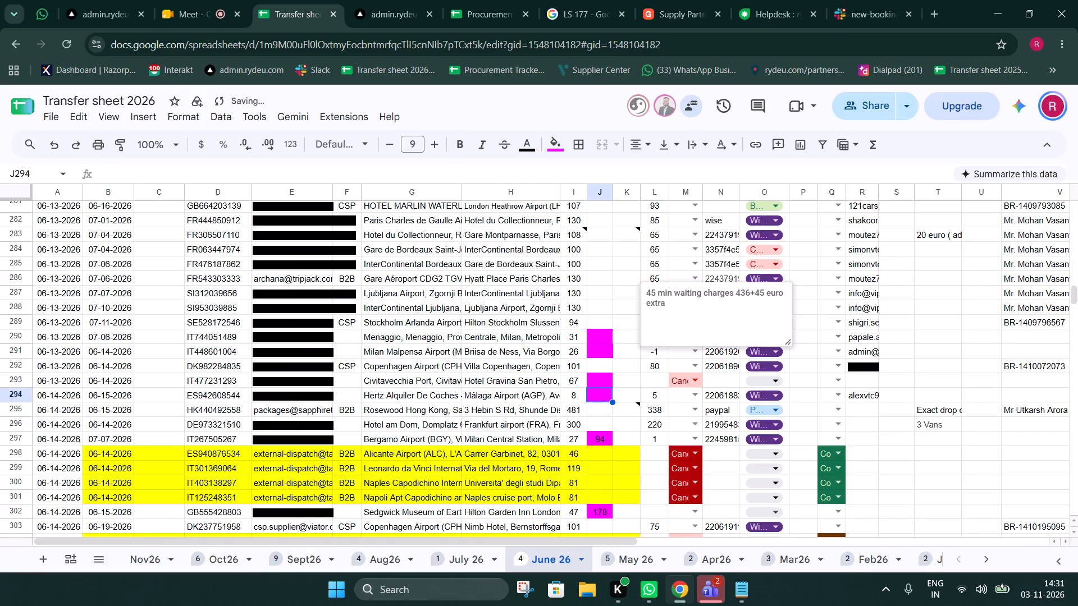
key("Right")
key("Right")
key("Right")
key("Right")
key("Right")
key("Right")
key("Right")
key("Right")
key("Right")
key("Right")
key("Right")
key("Right")
key("Right")
key("Right")
key("Right")
key("Right")
key("Right")
key("Right")
key("Right")
key("Left")
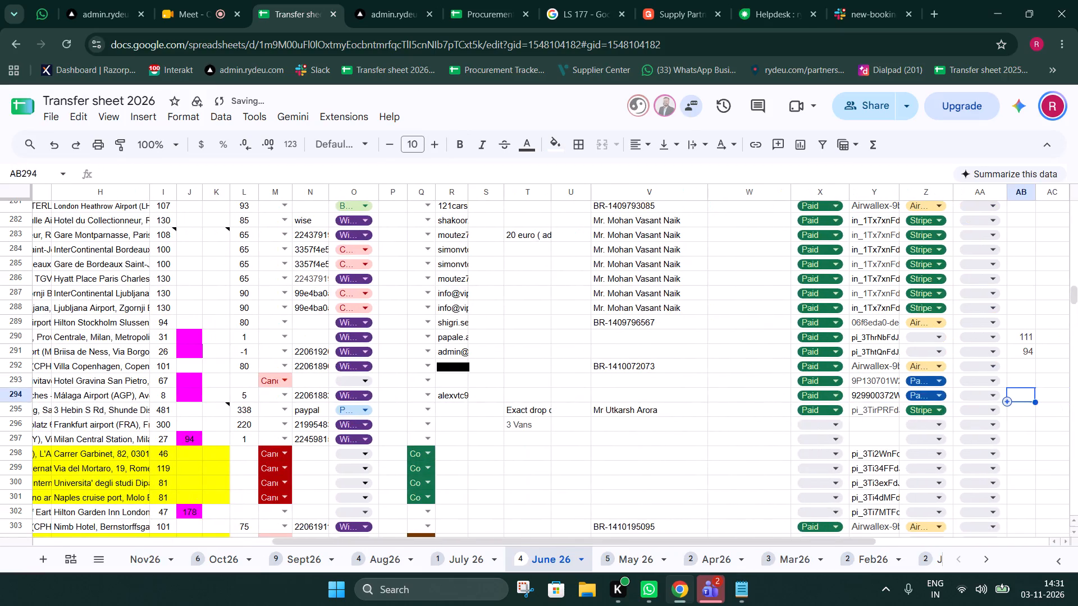
type("25")
key("Left")
key("Left")
key("Left")
key("Left")
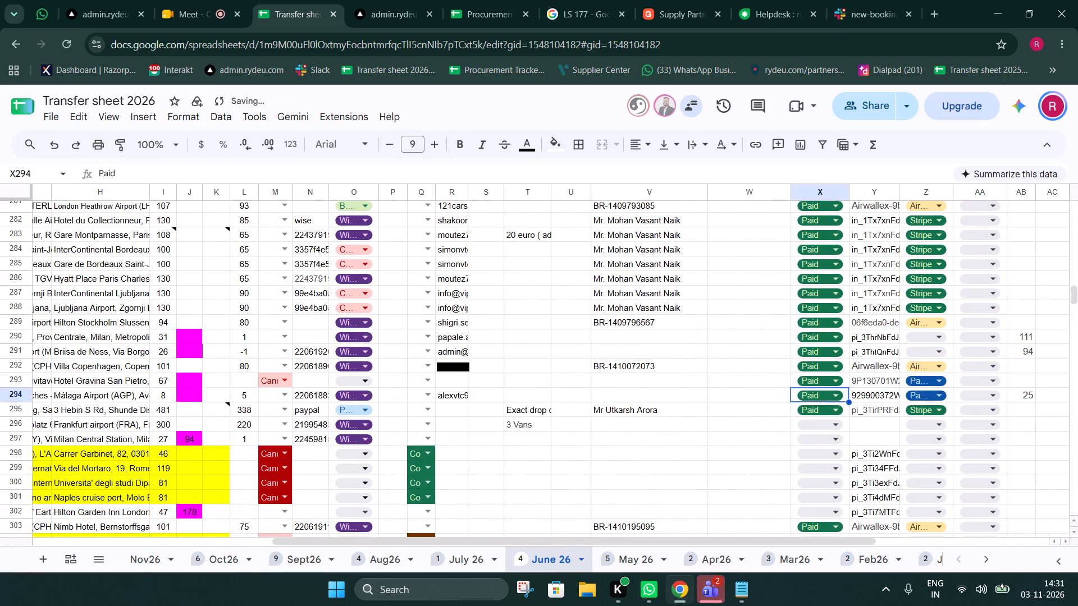
key("Left")
key("Left")
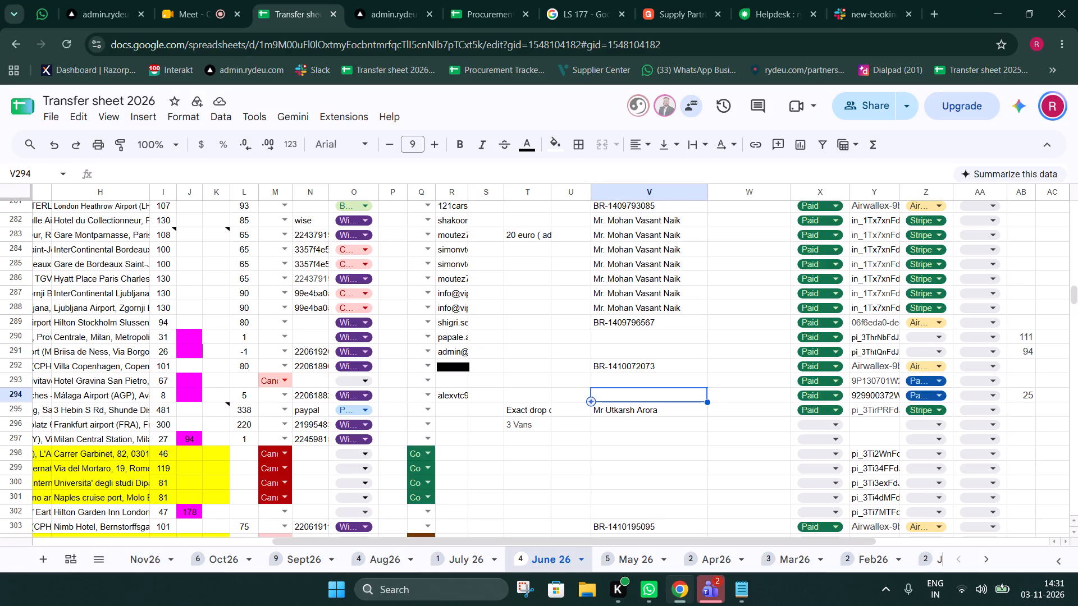
key("Left")
key("Left")
key("Left")
key("Left")
key("Left")
key("Left")
key("Left")
key("Left")
key("Left")
key("Left")
key("Left")
key("Left")
key("Left")
key("Left")
key("Left")
key("Left")
key("Left")
key("Left")
key("Left")
key("Left")
key("Right")
key("Right")
key("Right")
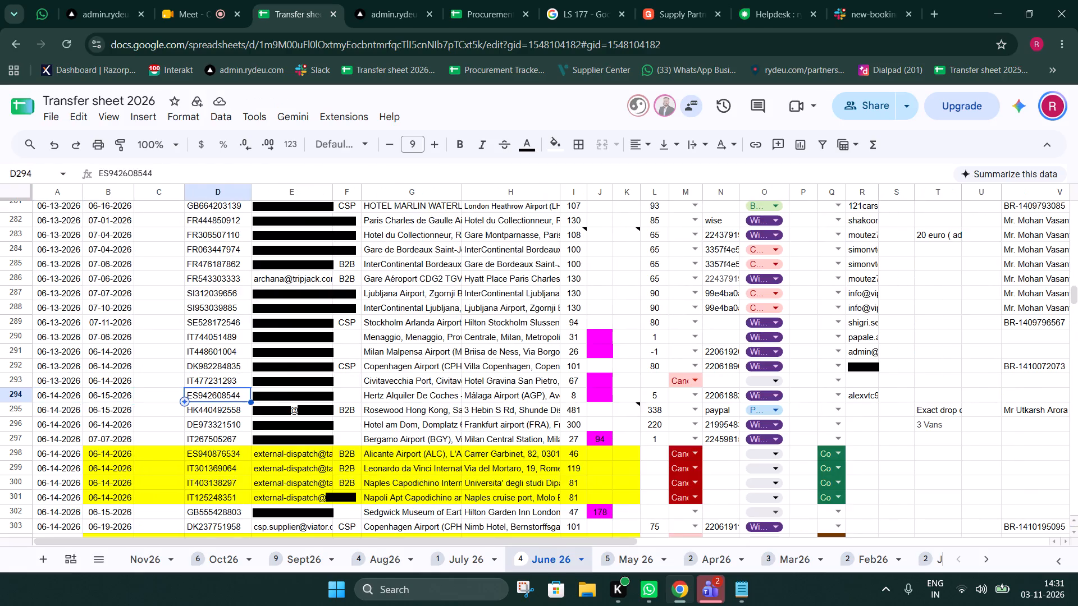
key("Down")
key("Down")
key("Up")
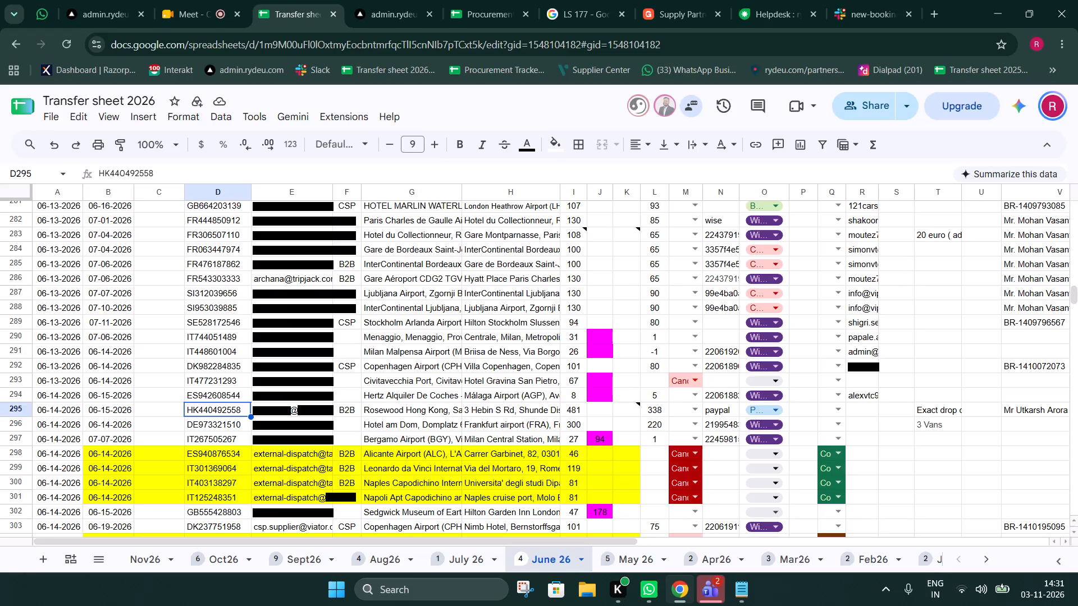
key("ctrl+c")
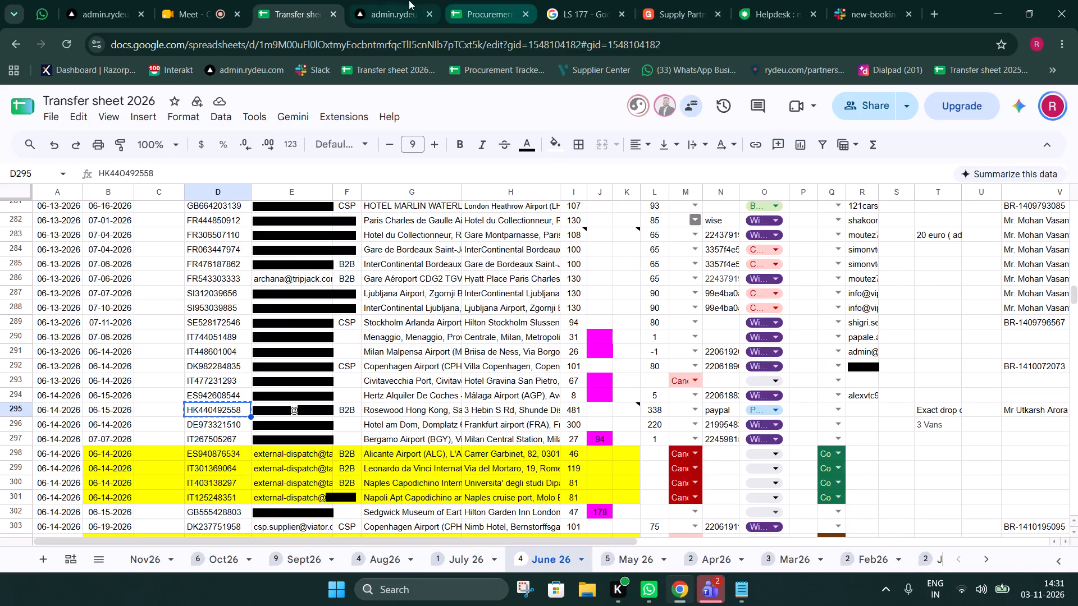
left_click(403, 0)
left_click(14, 282)
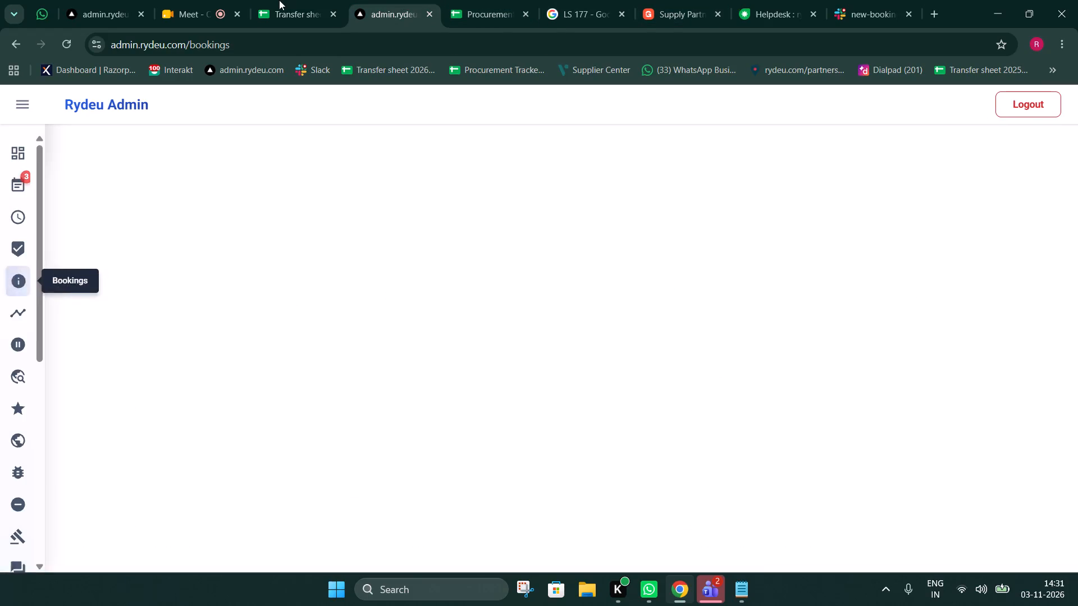
left_click(285, 0)
left_click(381, 0)
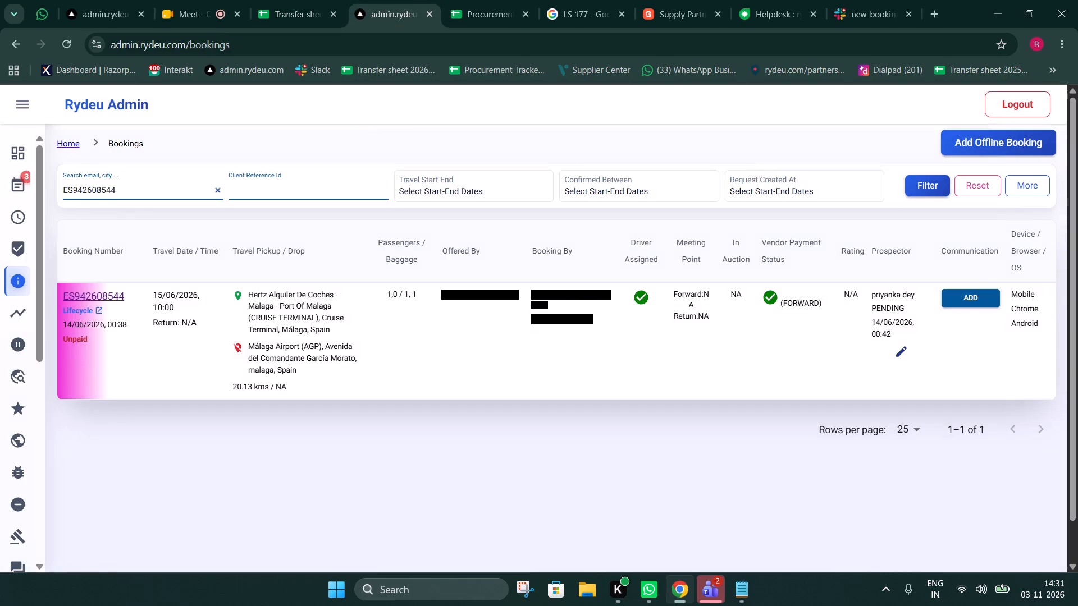
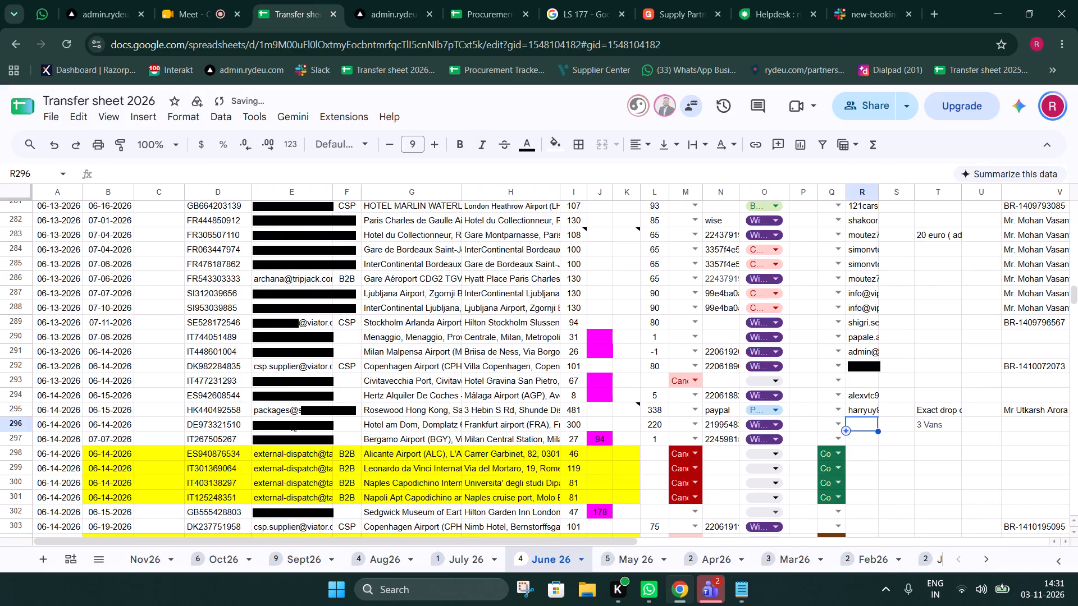
left_click(213, 421)
key("ctrl+c")
left_click(375, 0)
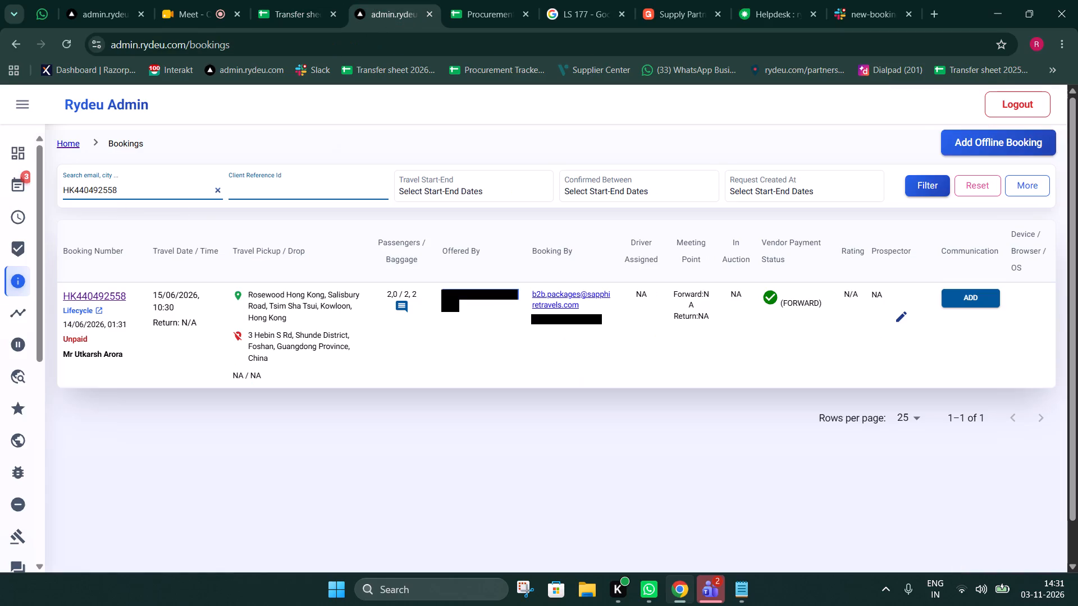
double_click(102, 195)
key("ctrl+v")
left_click(924, 183)
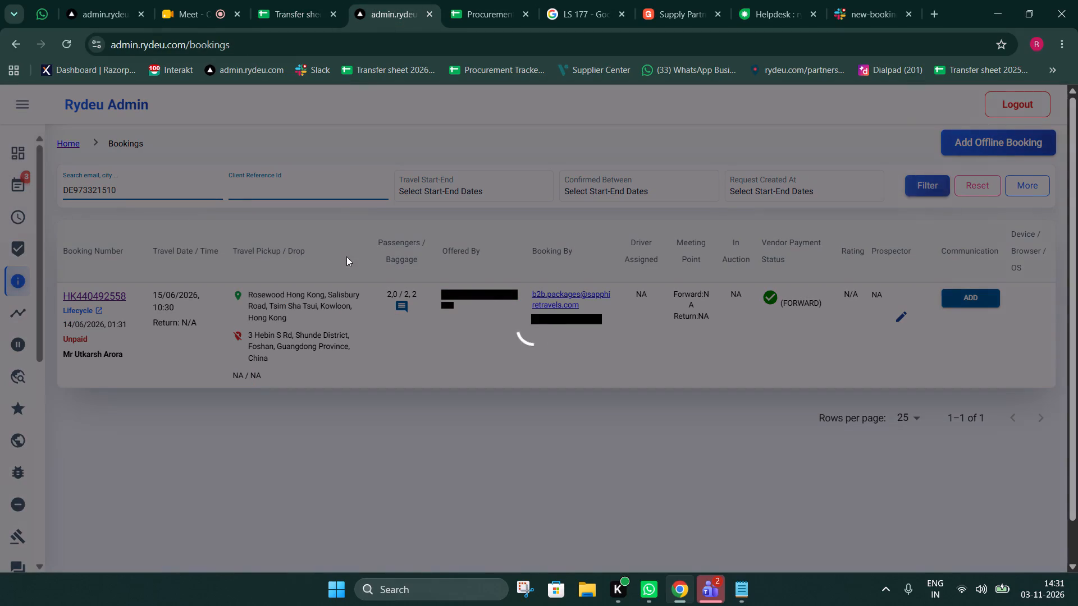
left_click_drag(485, 310, 454, 298)
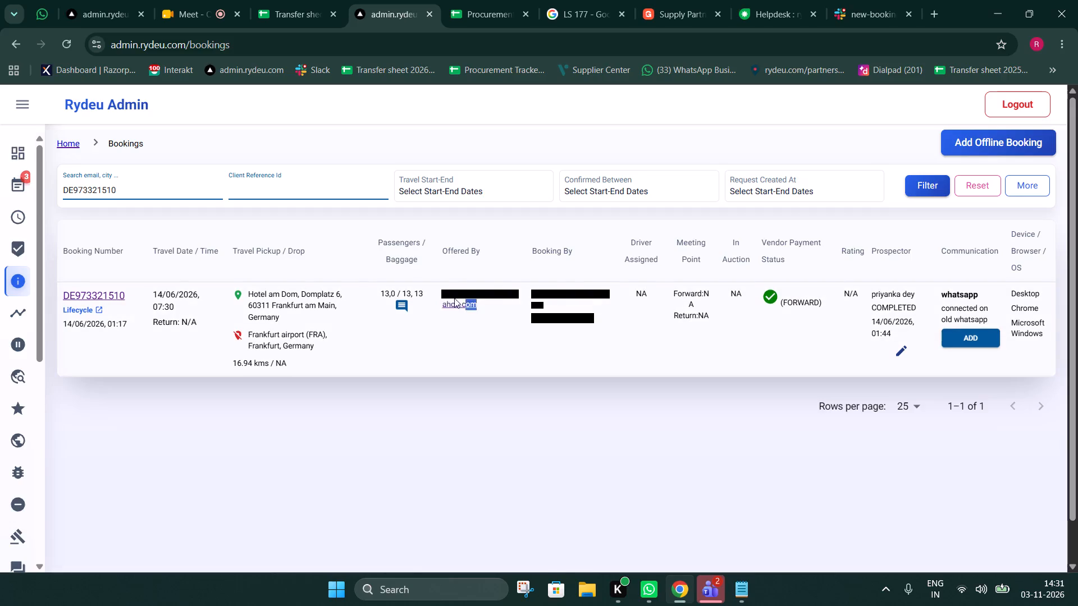
left_click_drag(454, 298, 442, 295)
key("ctrl+c")
left_click(316, 0)
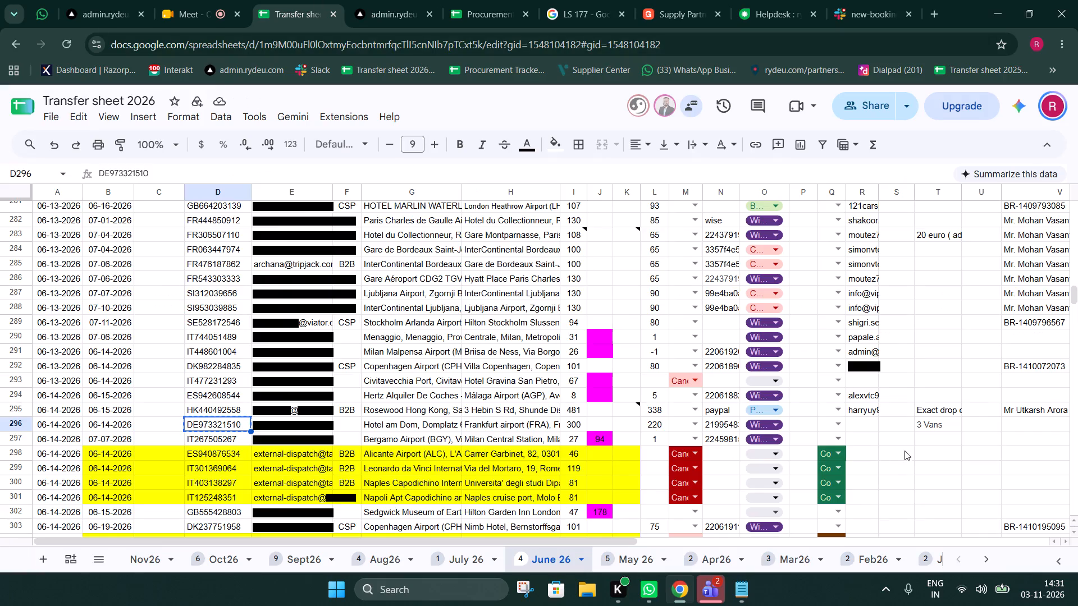
double_click(863, 423)
key("ctrl+v")
left_click(861, 442)
scroll(555, 429, "down", 1)
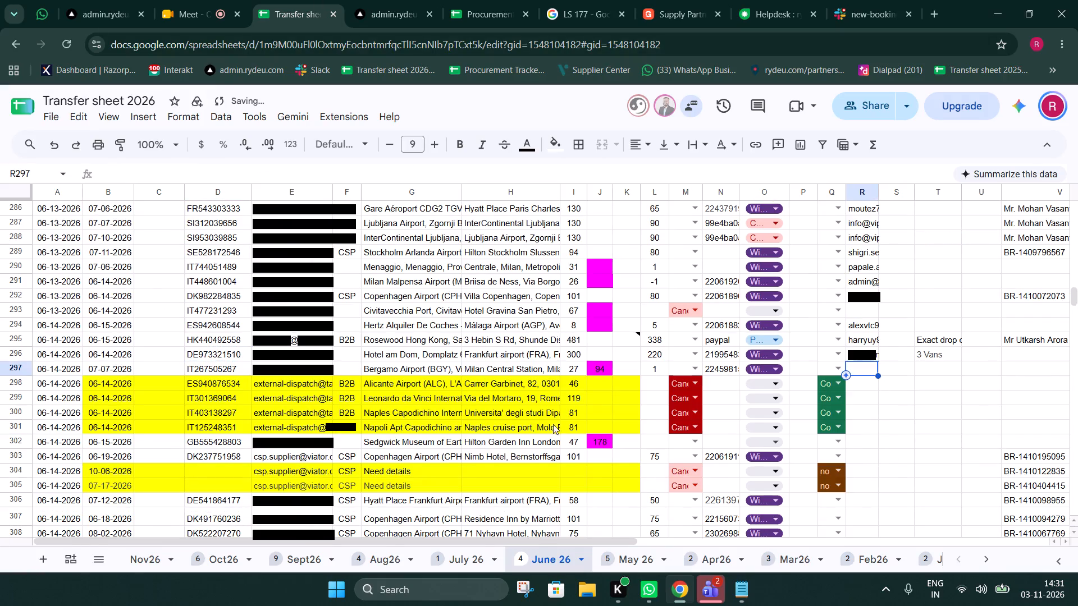
left_click(222, 370)
key("ctrl+c")
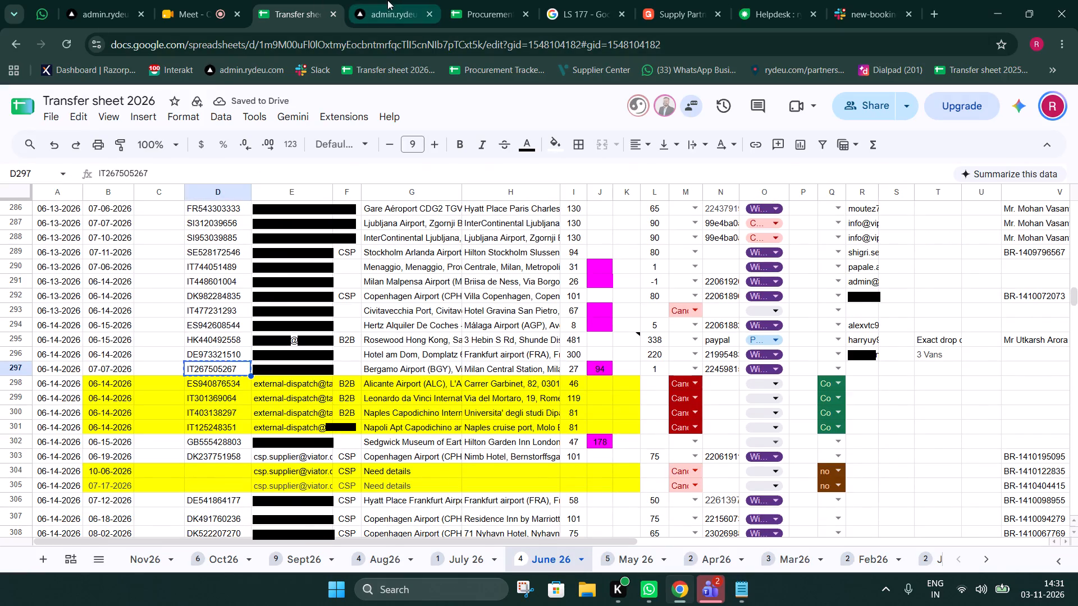
left_click(387, 0)
double_click(98, 185)
key("ctrl+v")
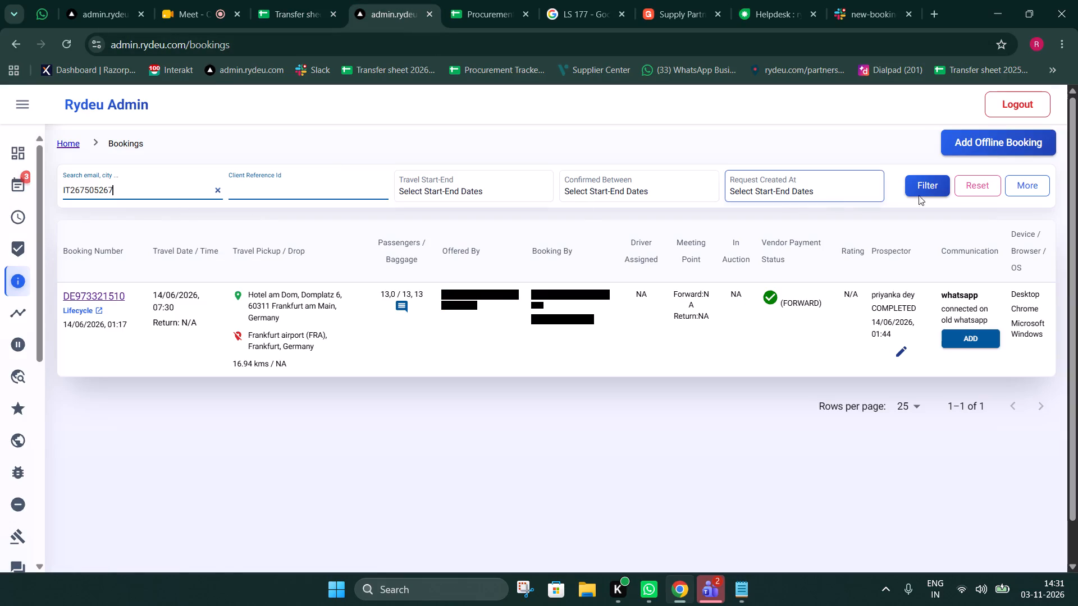
left_click(935, 187)
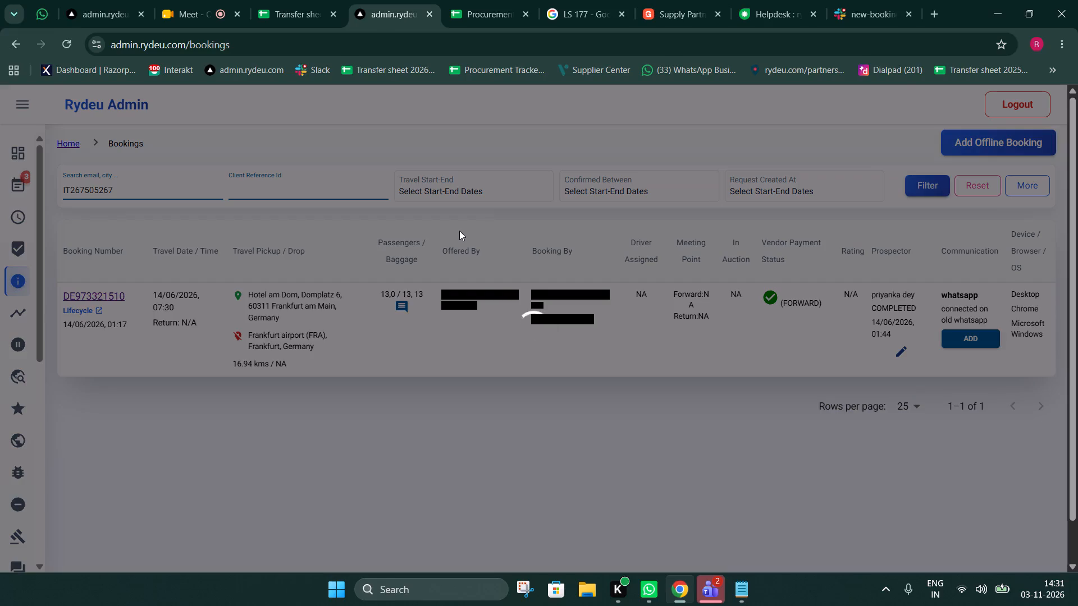
left_click_drag(476, 304, 441, 294)
key("ctrl+c")
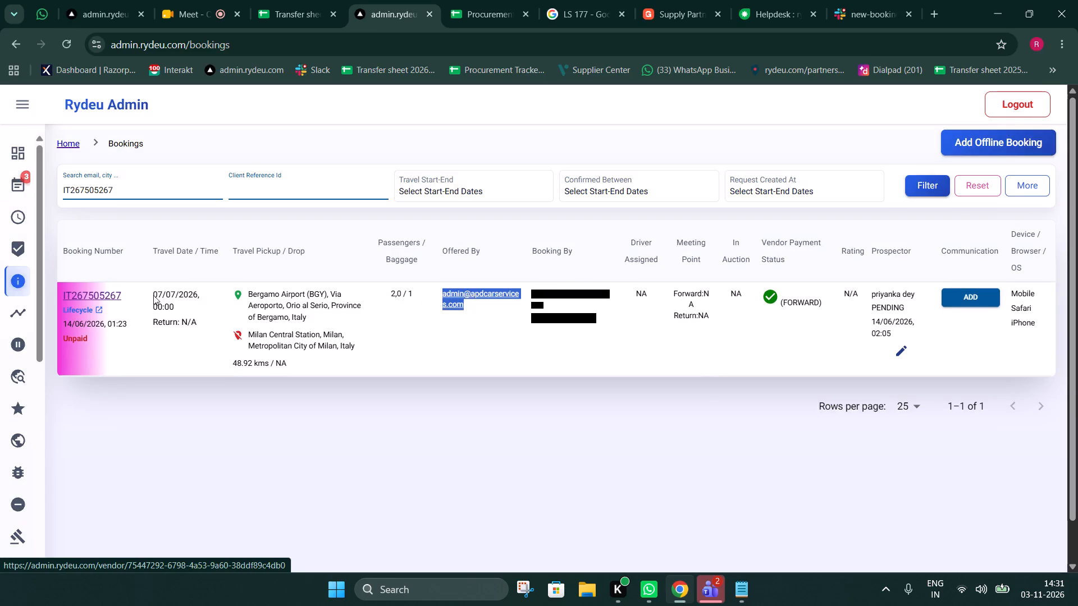
left_click(112, 296)
left_click(307, 0)
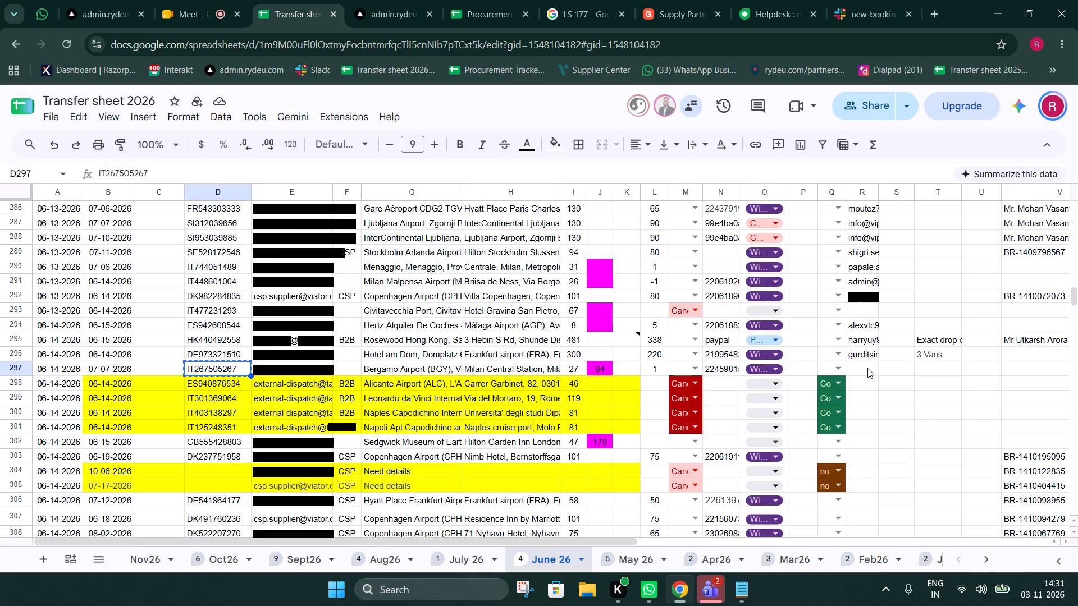
double_click(867, 368)
key("ctrl+v")
left_click(869, 386)
left_click(873, 368)
left_click(405, 0)
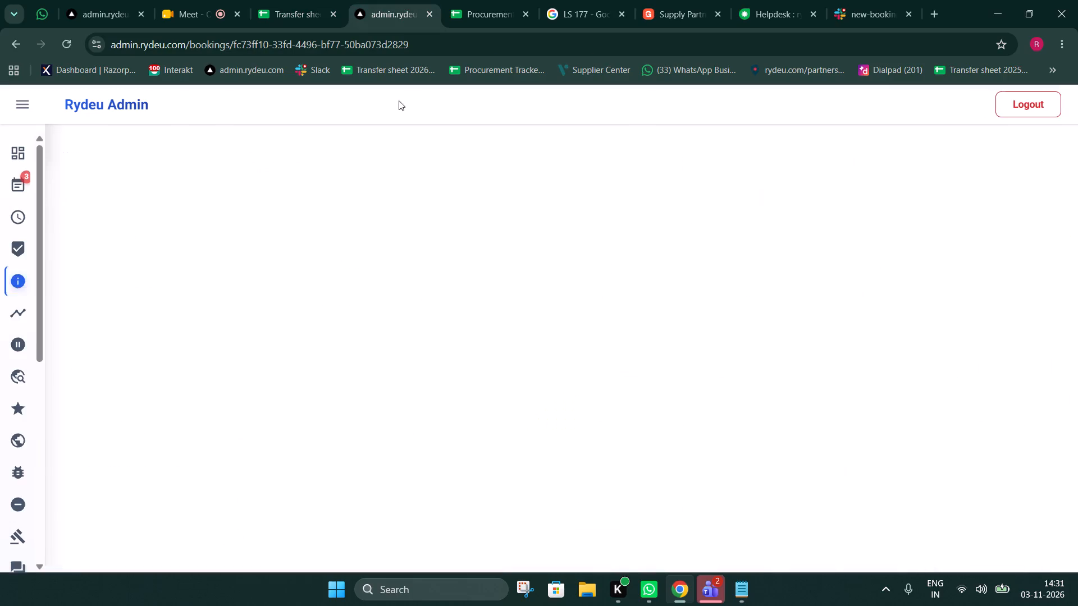
scroll(408, 297, "down", 5)
left_click(728, 354)
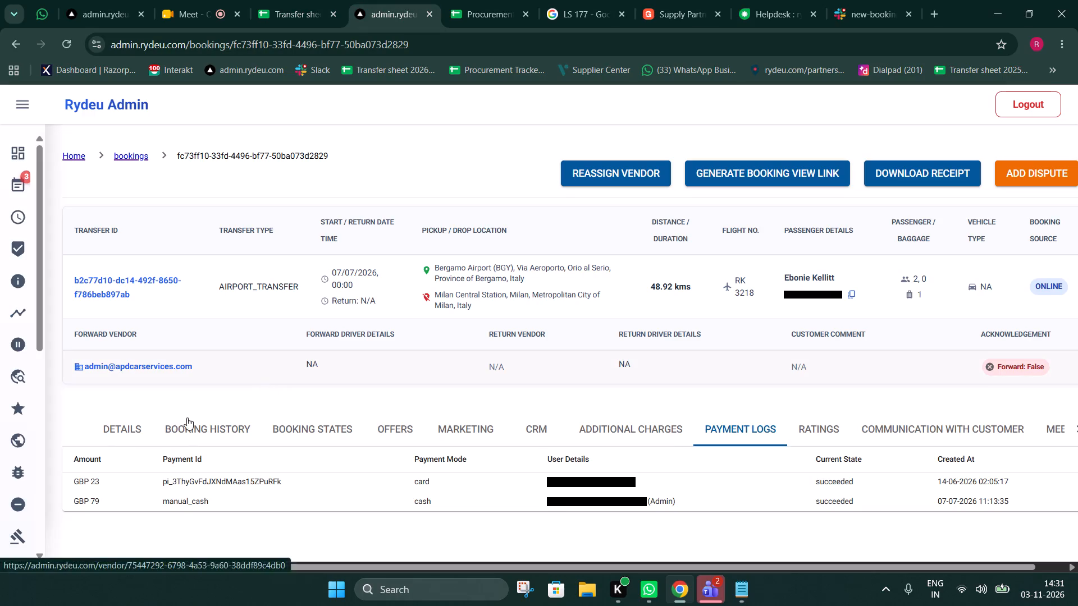
left_click(129, 434)
left_click(325, 0)
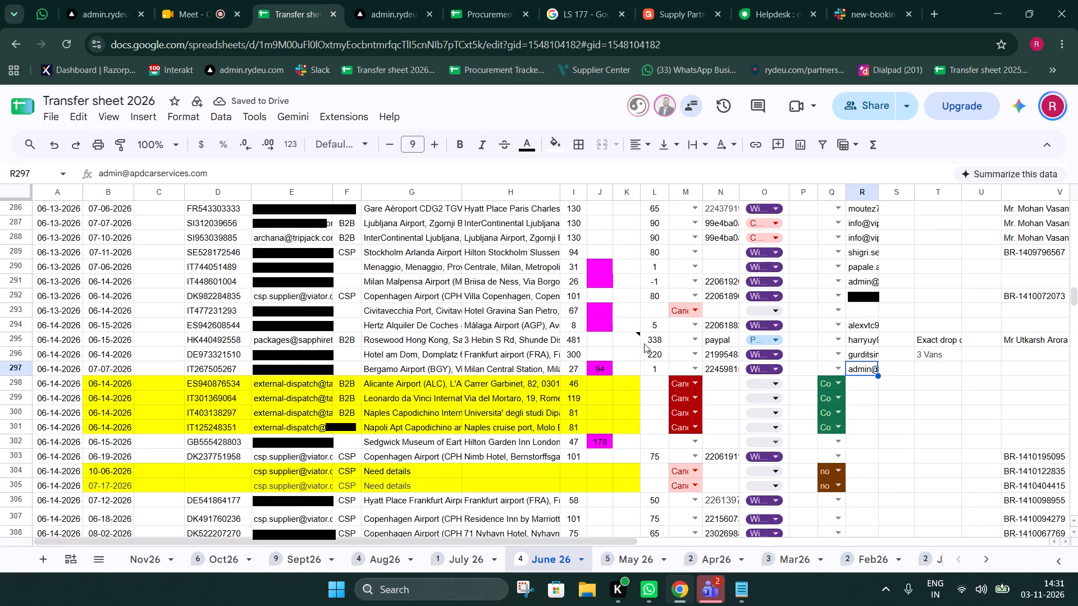
left_click(604, 369)
key("BackSpace")
key("Right")
key("Right")
key("Right")
key("Right")
key("Right")
key("Right")
key("Right")
key("Right")
key("Right")
key("Right")
key("Right")
key("Right")
key("Right")
key("Right")
key("Right")
key("Right")
key("Right")
key("Right")
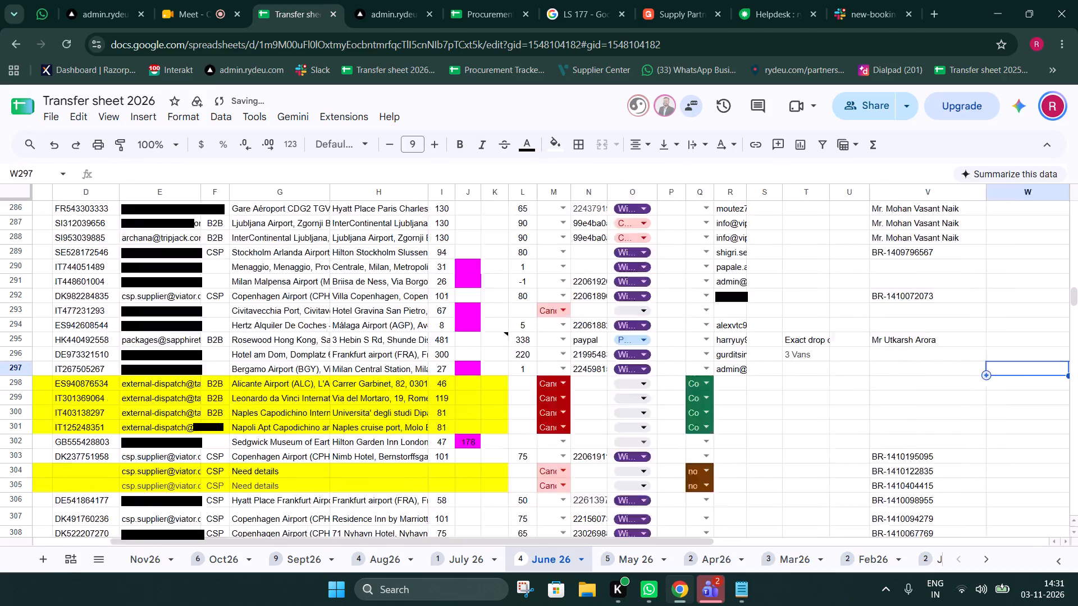
key("Right")
key("Left")
type("94")
key("Left")
Set the payment status in column X of row 297 to Paid.
key("Left")
key("Left")
key("Left")
key("Return")
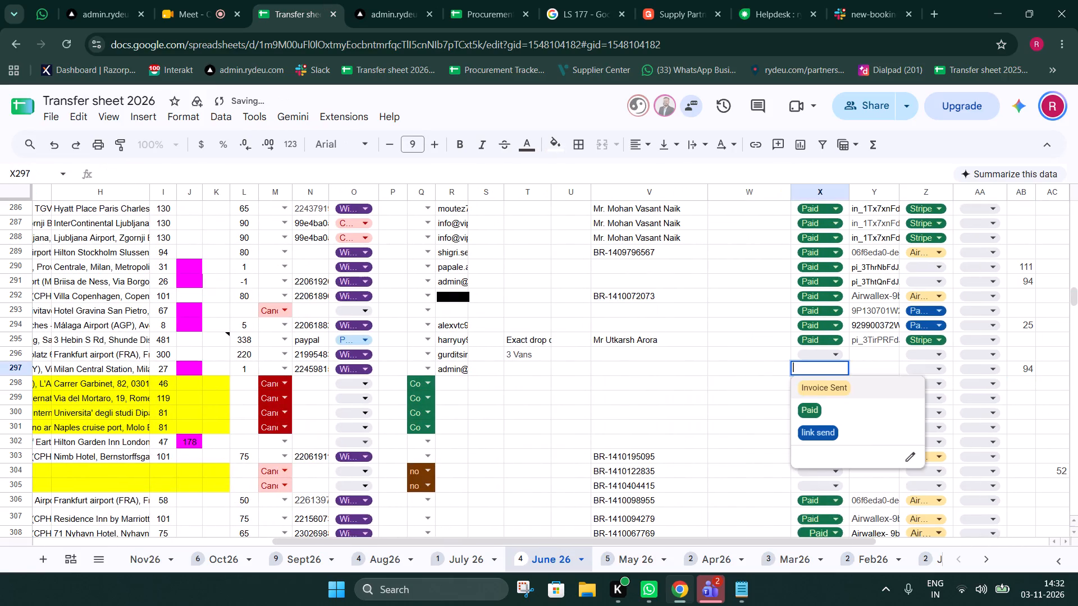
key("Down")
key("Return")
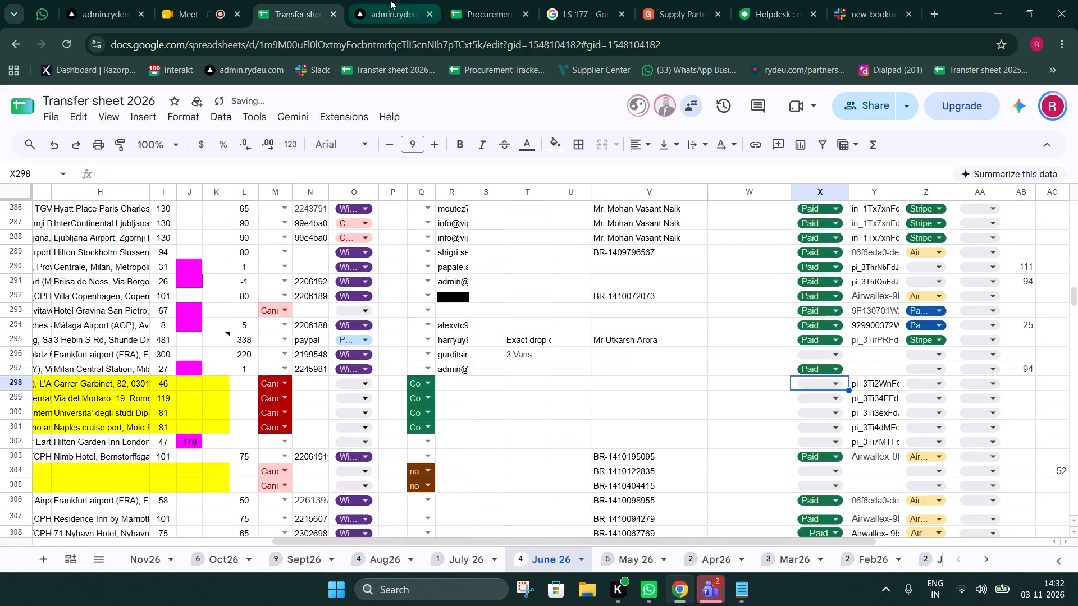
left_click(385, 0)
left_click(728, 416)
scroll(580, 425, "down", 5)
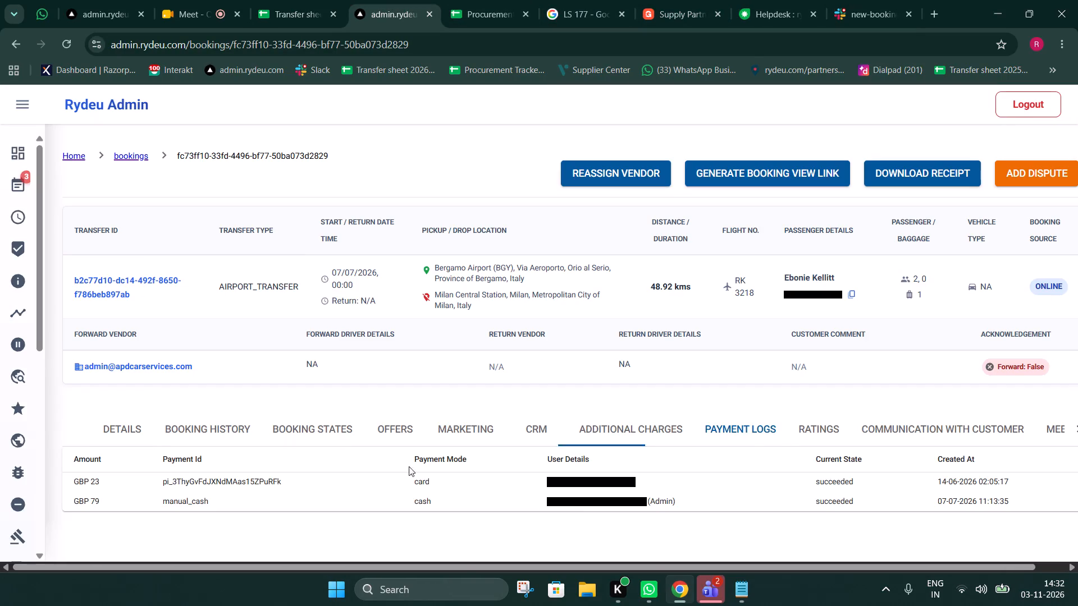
left_click_drag(156, 480, 310, 481)
key("ctrl+c")
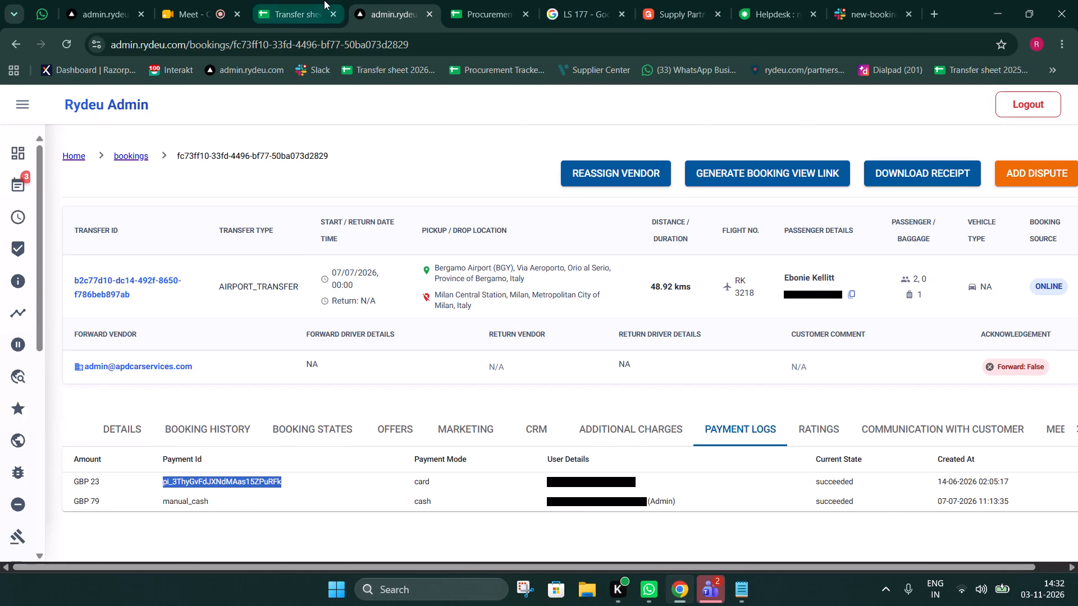
left_click(324, 0)
double_click(881, 370)
key("ctrl+v")
left_click(772, 371)
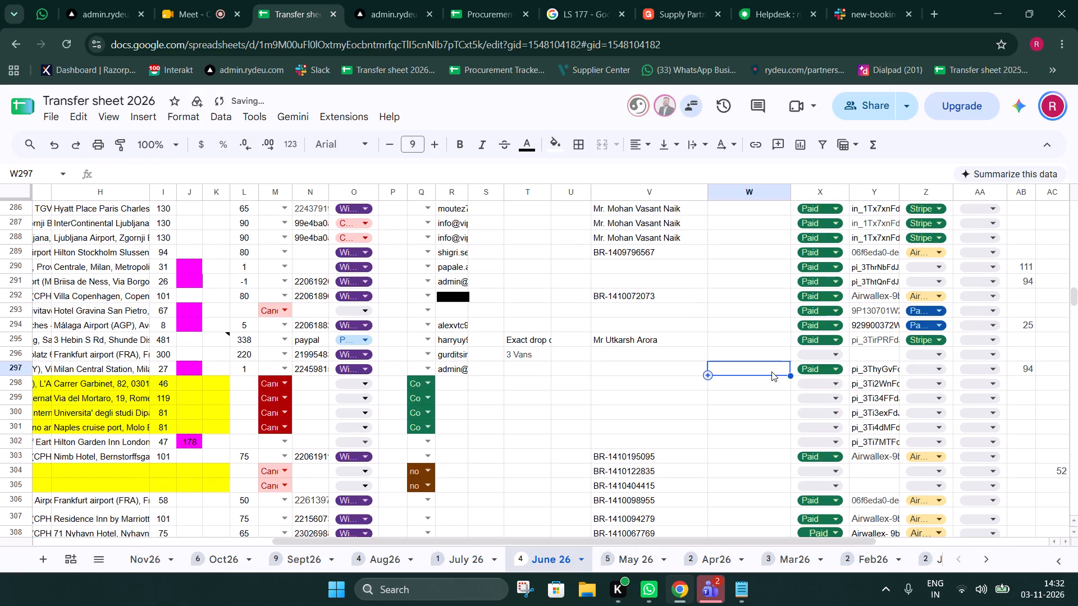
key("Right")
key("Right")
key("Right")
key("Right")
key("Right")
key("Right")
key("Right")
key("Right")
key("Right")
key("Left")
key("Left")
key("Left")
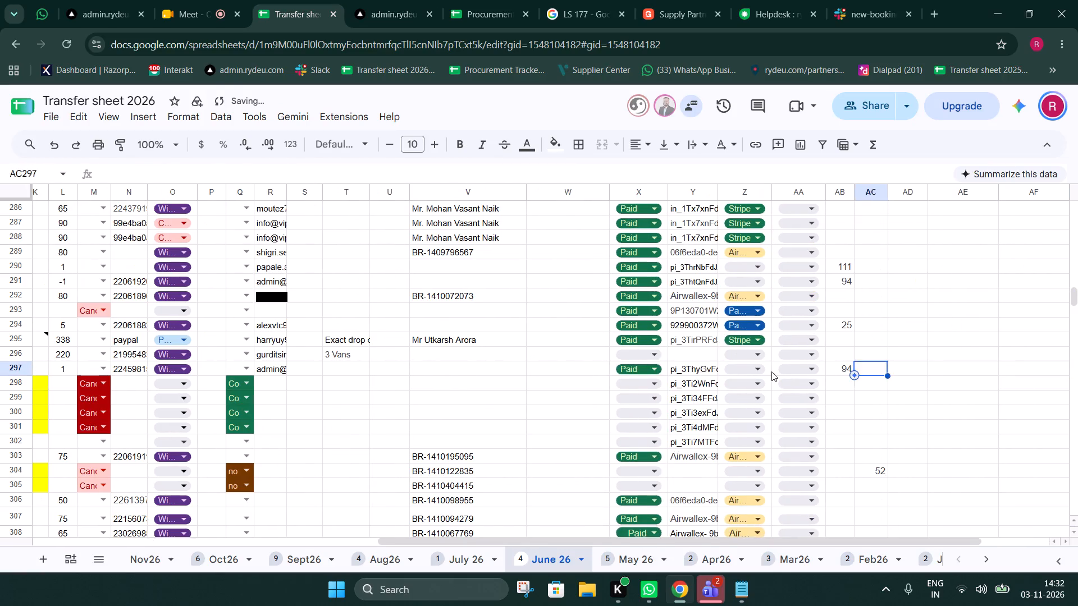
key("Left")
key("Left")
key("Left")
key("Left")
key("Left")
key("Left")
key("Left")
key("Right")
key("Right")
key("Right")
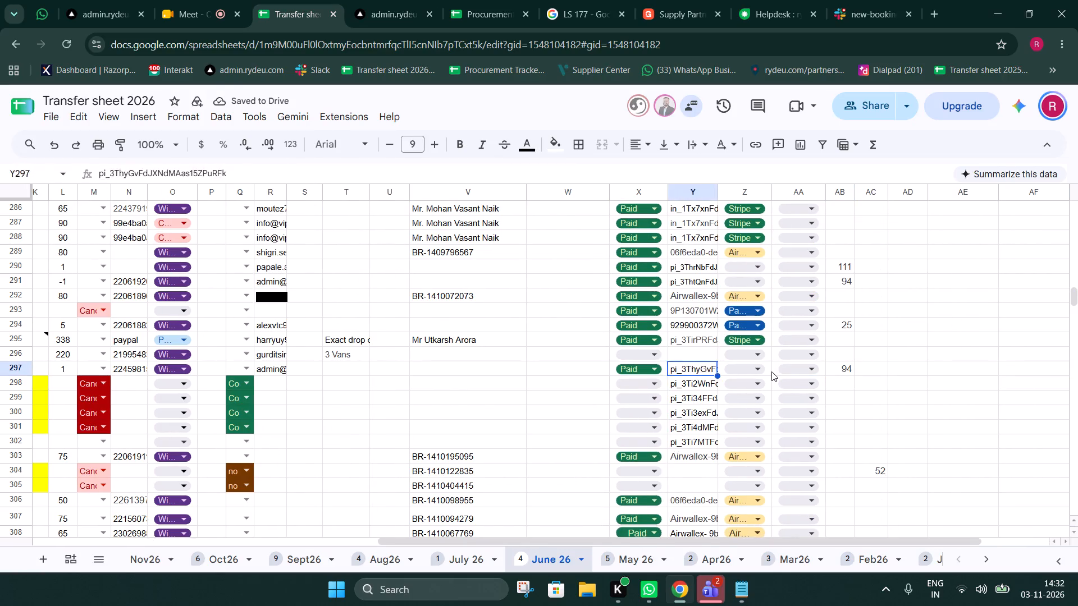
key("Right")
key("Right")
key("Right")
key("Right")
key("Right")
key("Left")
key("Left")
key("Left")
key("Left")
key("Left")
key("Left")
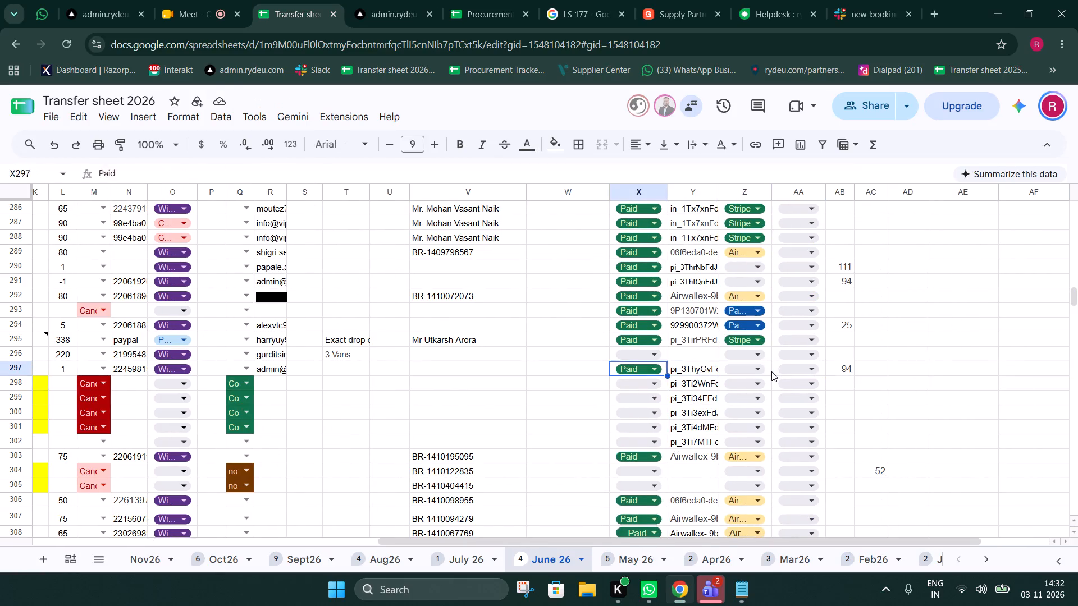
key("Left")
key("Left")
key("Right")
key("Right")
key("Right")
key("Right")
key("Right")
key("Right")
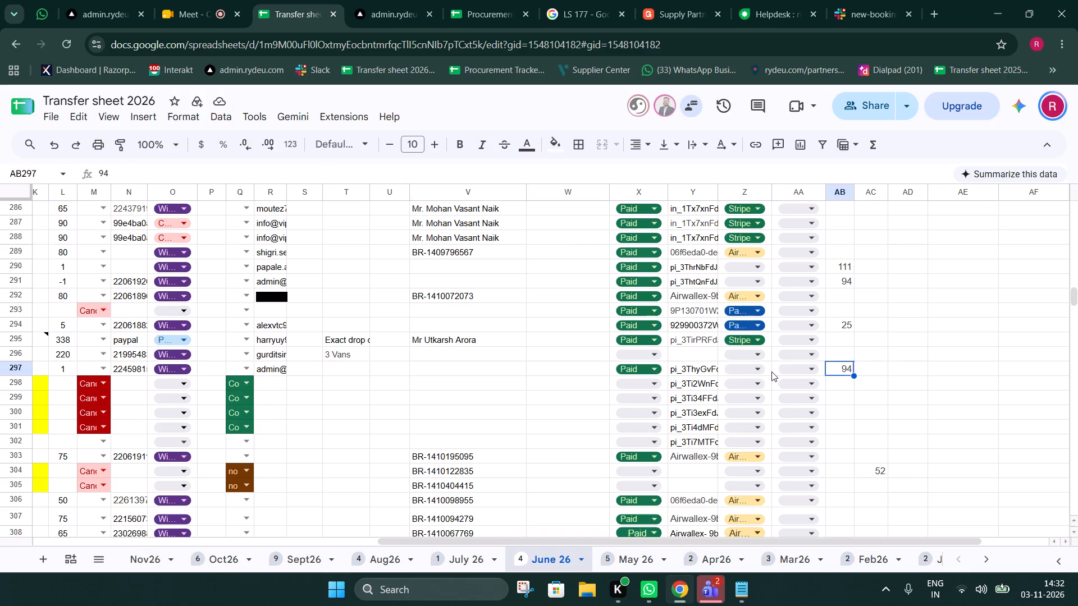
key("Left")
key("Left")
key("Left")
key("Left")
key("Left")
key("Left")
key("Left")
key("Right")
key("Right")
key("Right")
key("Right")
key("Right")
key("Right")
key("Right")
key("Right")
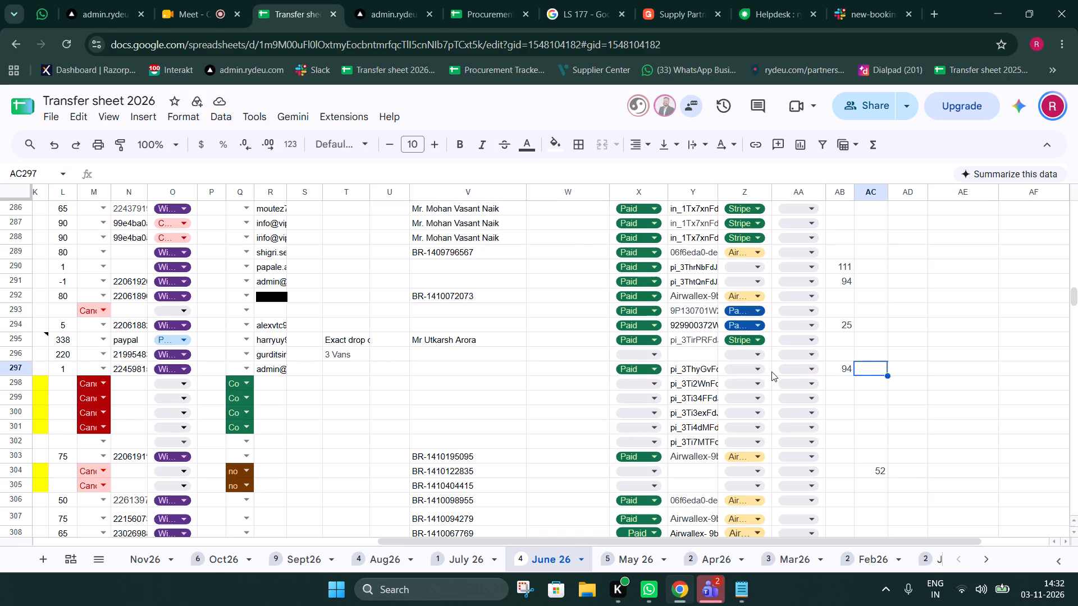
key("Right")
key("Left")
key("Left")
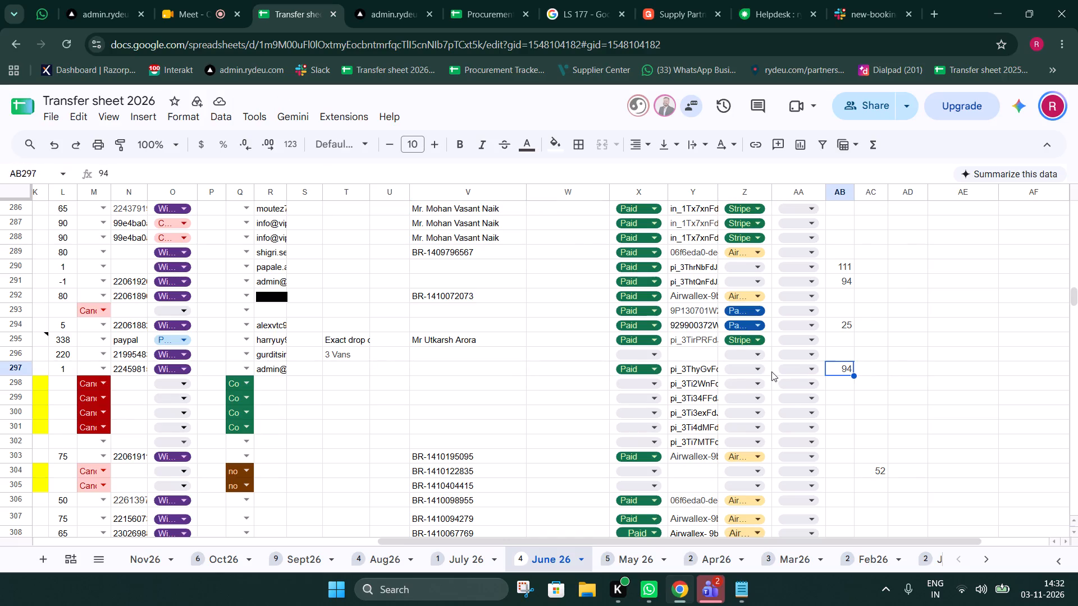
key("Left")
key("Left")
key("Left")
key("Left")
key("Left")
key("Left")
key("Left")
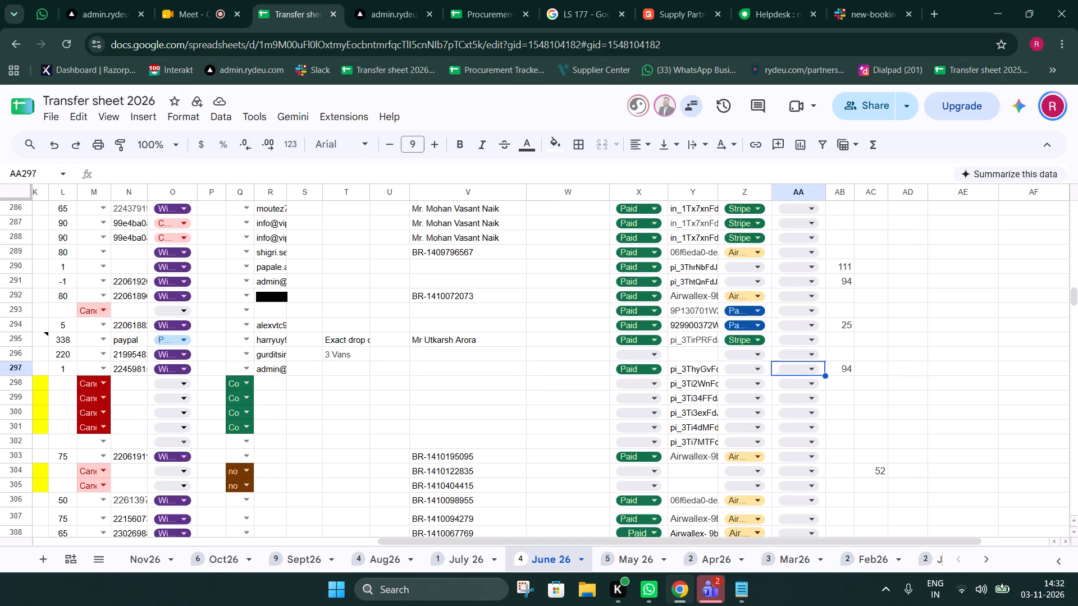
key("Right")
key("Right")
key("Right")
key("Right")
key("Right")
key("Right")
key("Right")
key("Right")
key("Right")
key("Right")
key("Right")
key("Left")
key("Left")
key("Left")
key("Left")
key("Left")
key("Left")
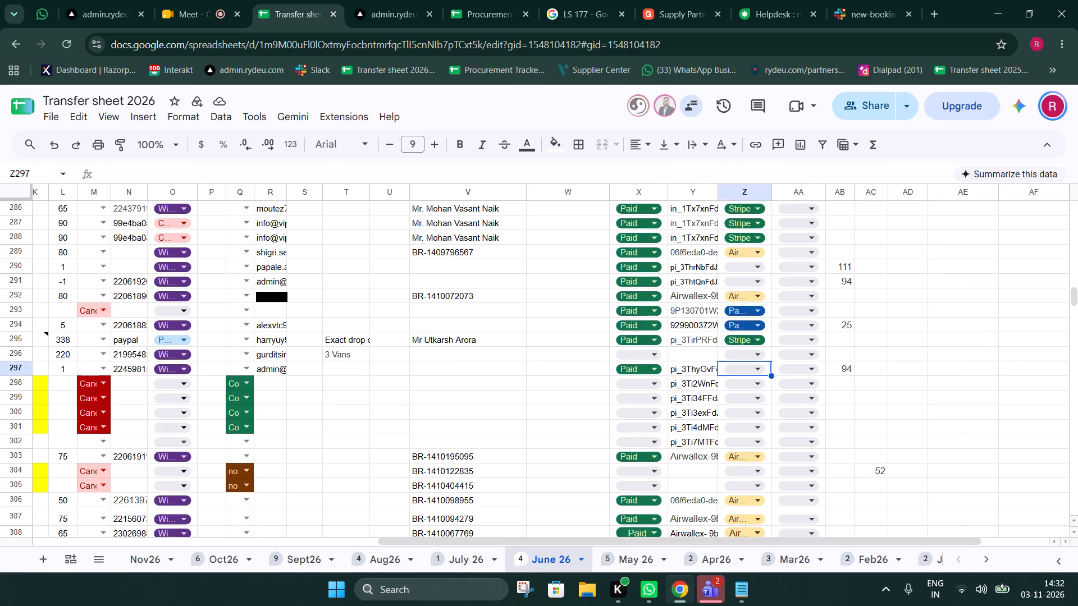
key("Left")
key("Left")
key("Left")
key("Right")
key("Right")
key("Right")
key("Right")
key("Right")
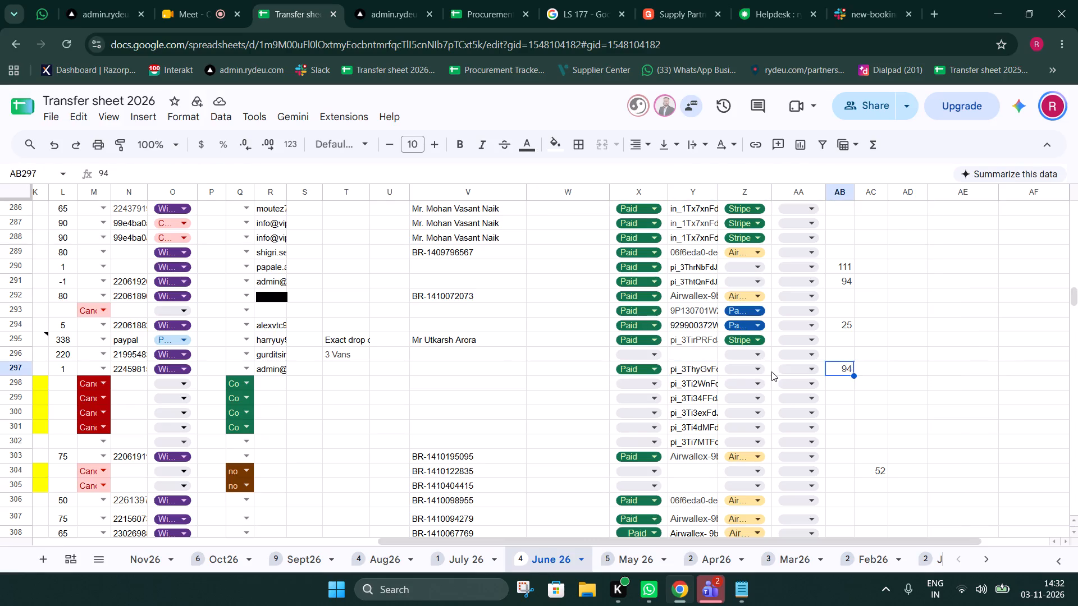
key("Left")
key("Left")
key("Left")
key("Left")
key("Left")
key("Left")
key("Left")
key("Left")
key("Left")
key("Left")
key("Left")
key("Left")
key("Left")
key("Left")
key("Left")
key("Left")
key("Left")
key("Left")
key("Left")
key("Left")
key("Right")
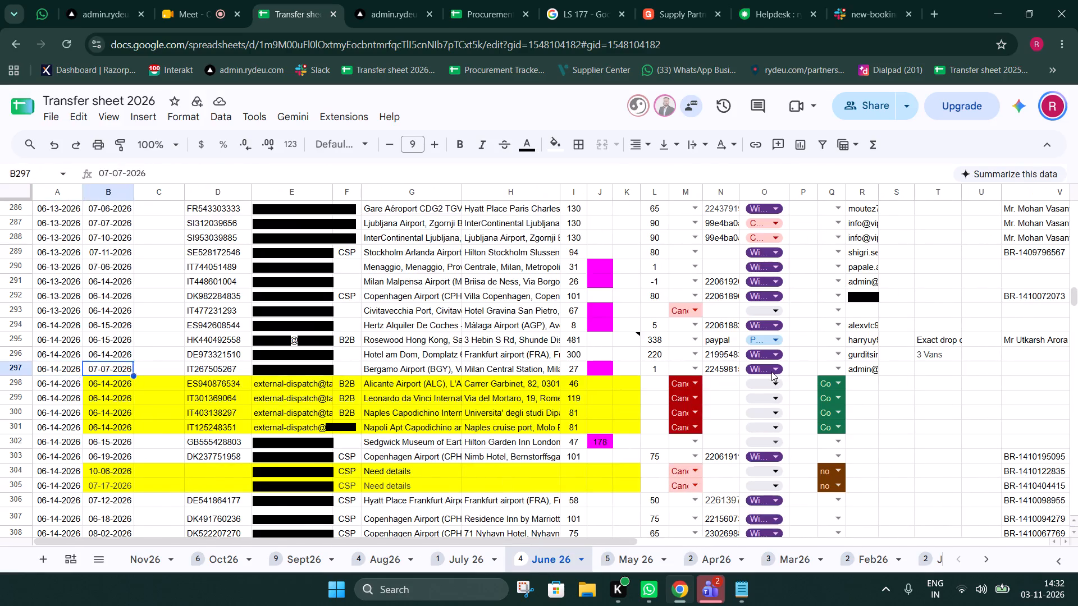
key("Right")
key("Right")
key("Down")
key("Down")
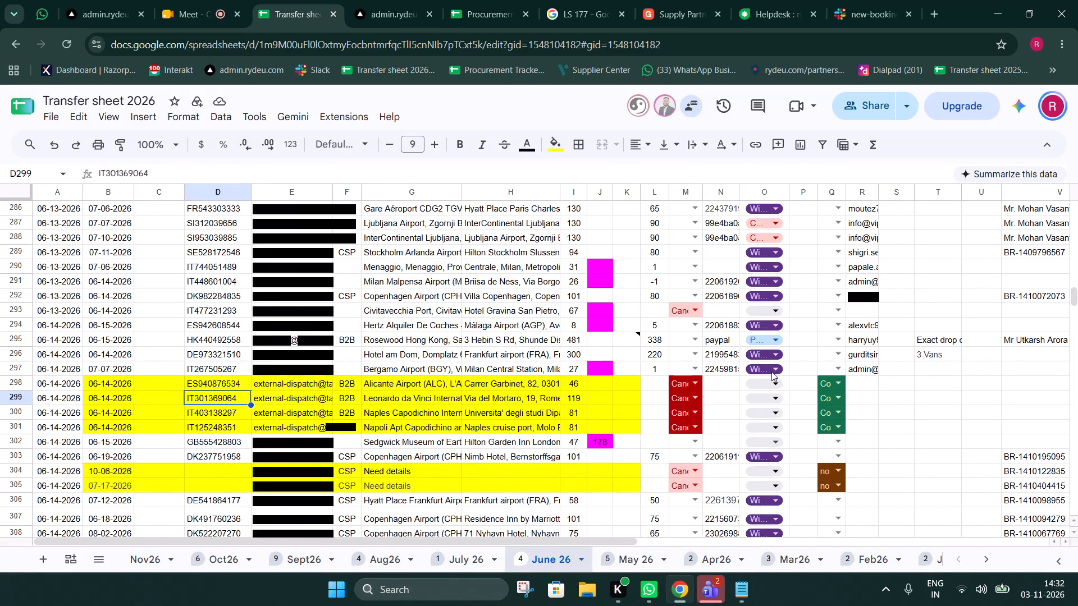
key("Down")
key("Down")
key("Down")
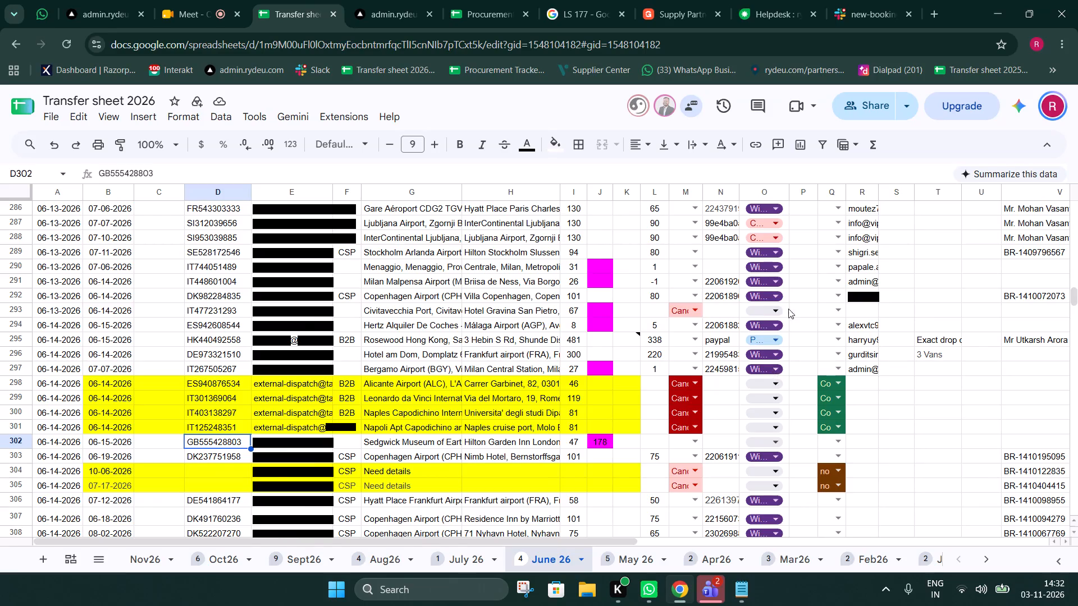
scroll(587, 356, "up", 2)
scroll(583, 360, "down", 2)
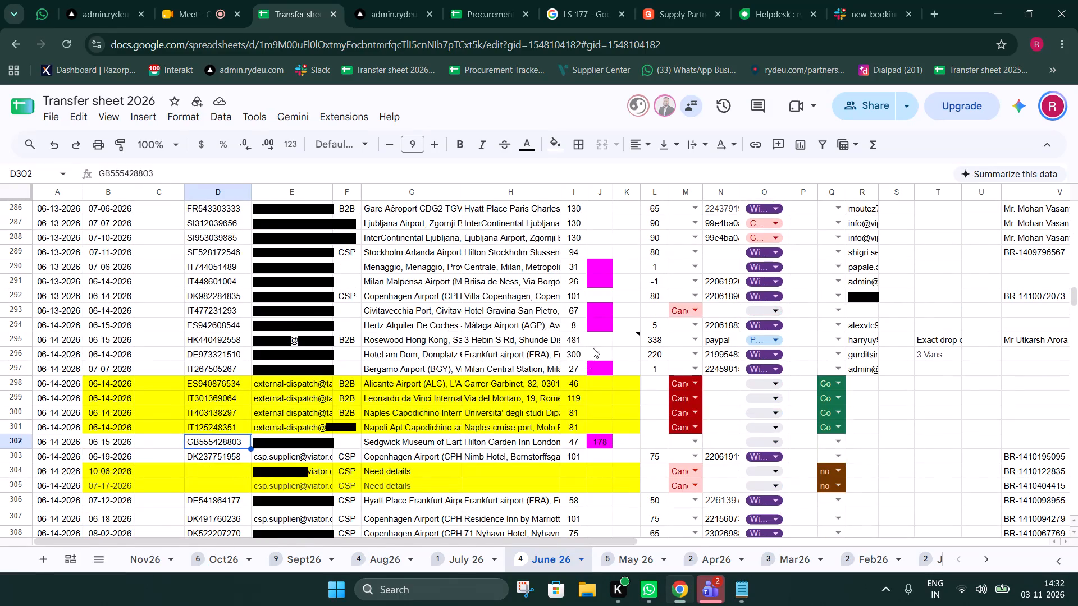
scroll(605, 332, "down", 1)
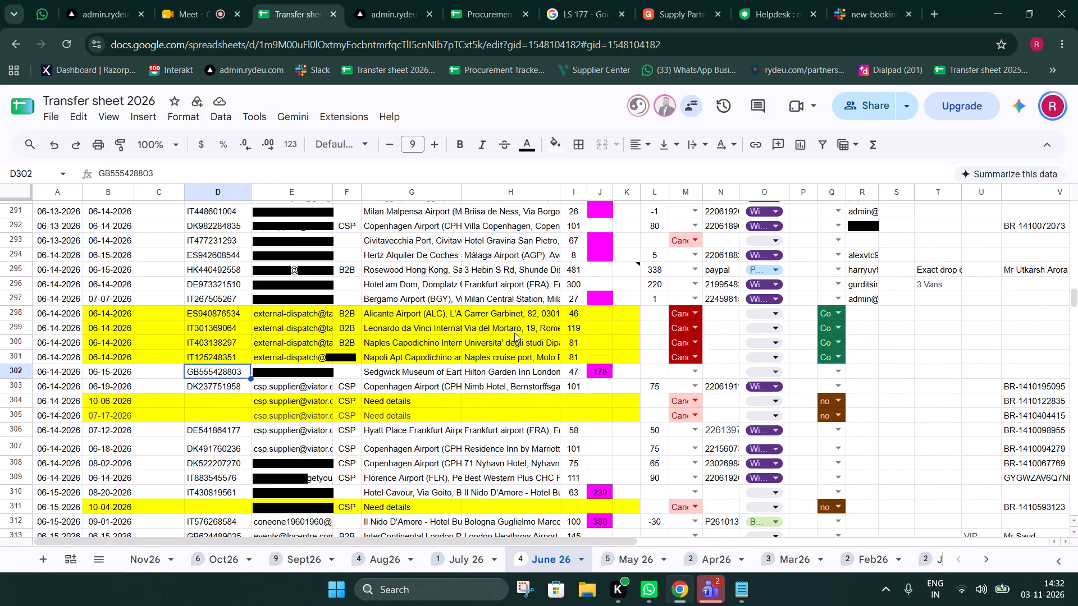
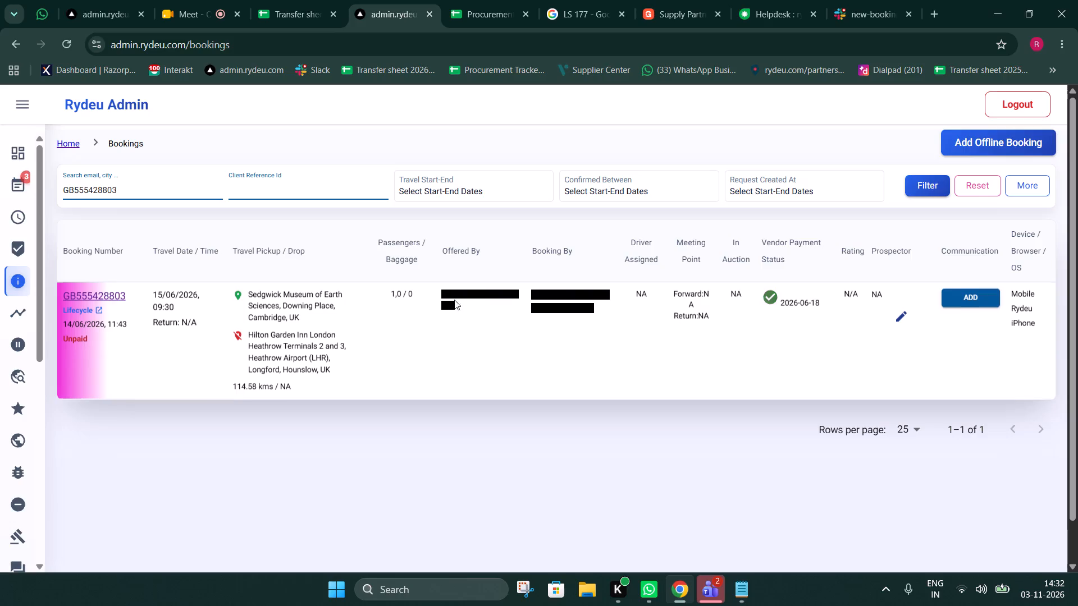
left_click_drag(454, 310, 441, 296)
key("ctrl+c")
left_click(97, 295)
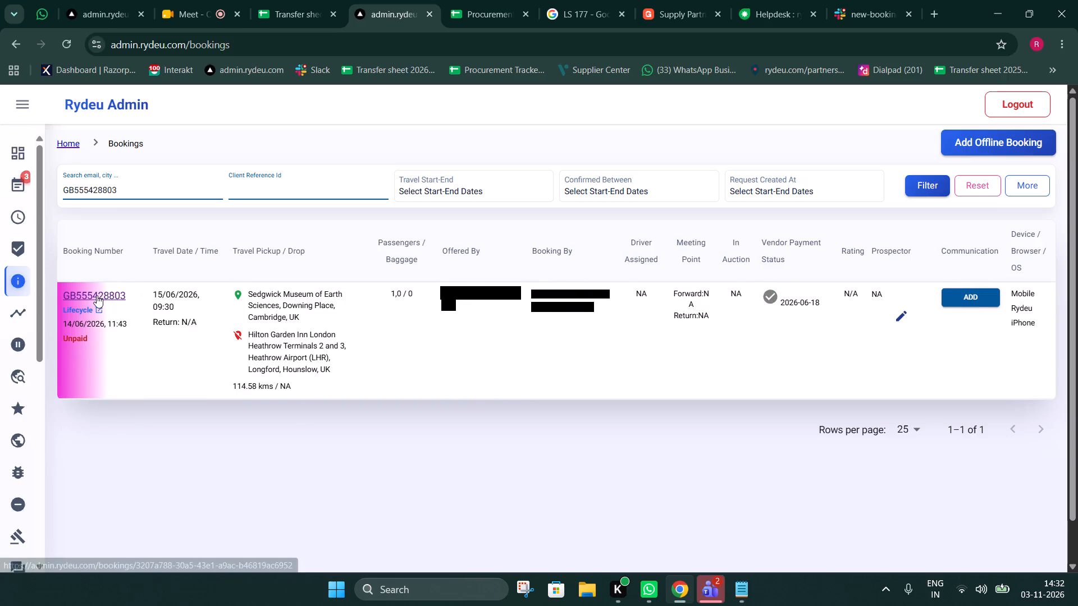
left_click(332, 0)
double_click(861, 371)
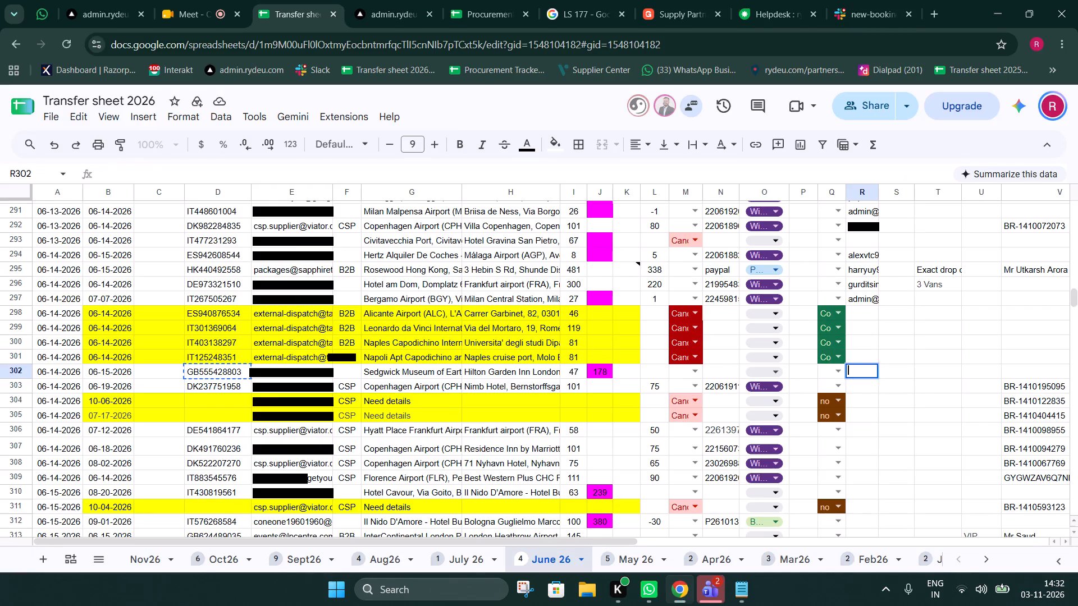
key("ctrl+v")
left_click(652, 374)
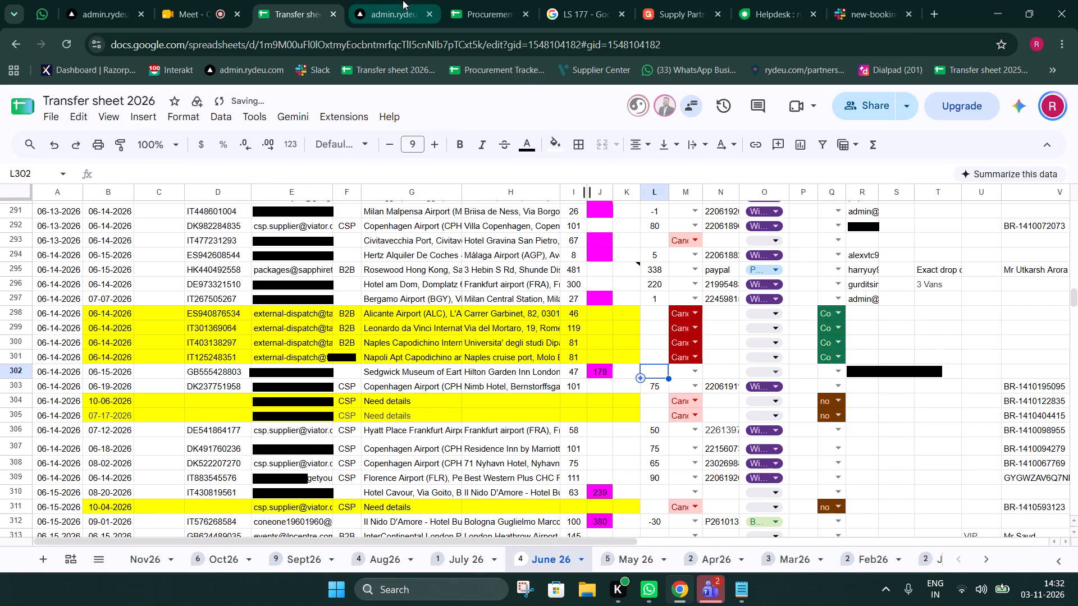
left_click(403, 0)
scroll(434, 357, "down", 4)
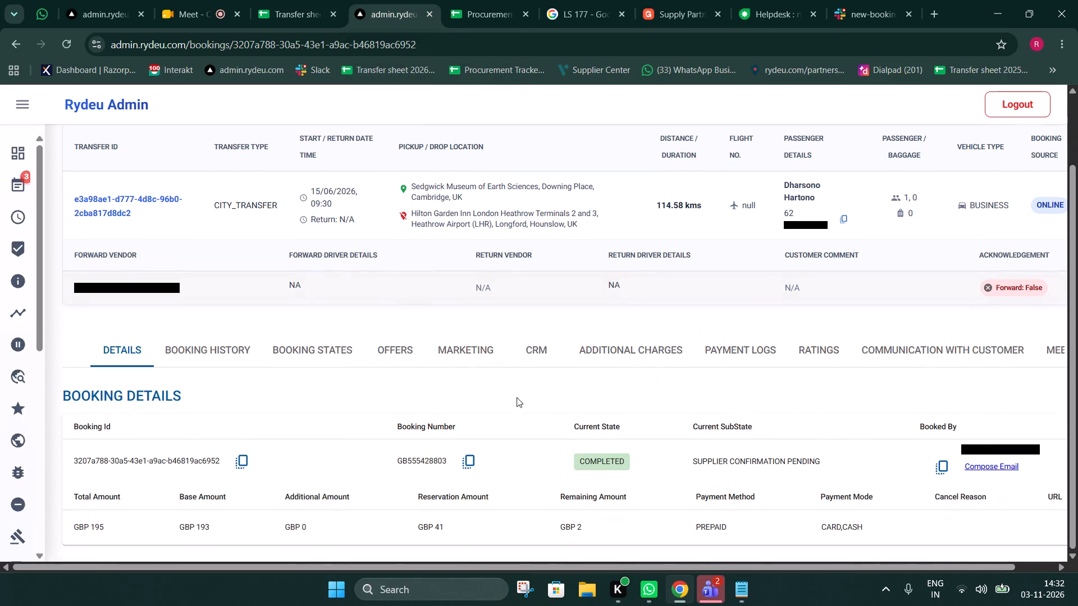
left_click(712, 361)
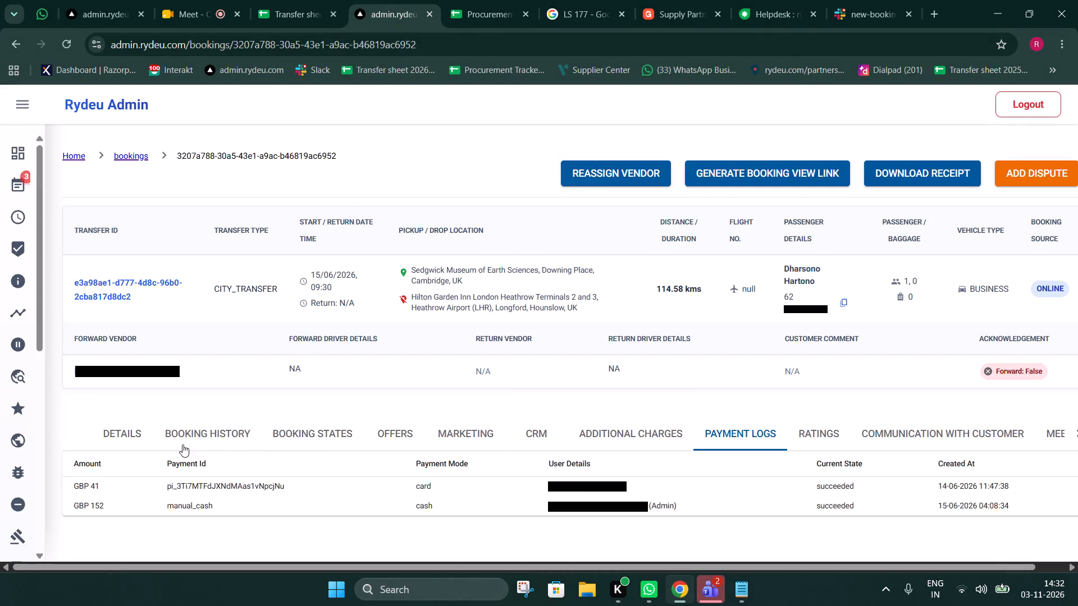
left_click(131, 435)
Clear the amount in column J of row 302 in the transfer sheet.
left_click(330, 0)
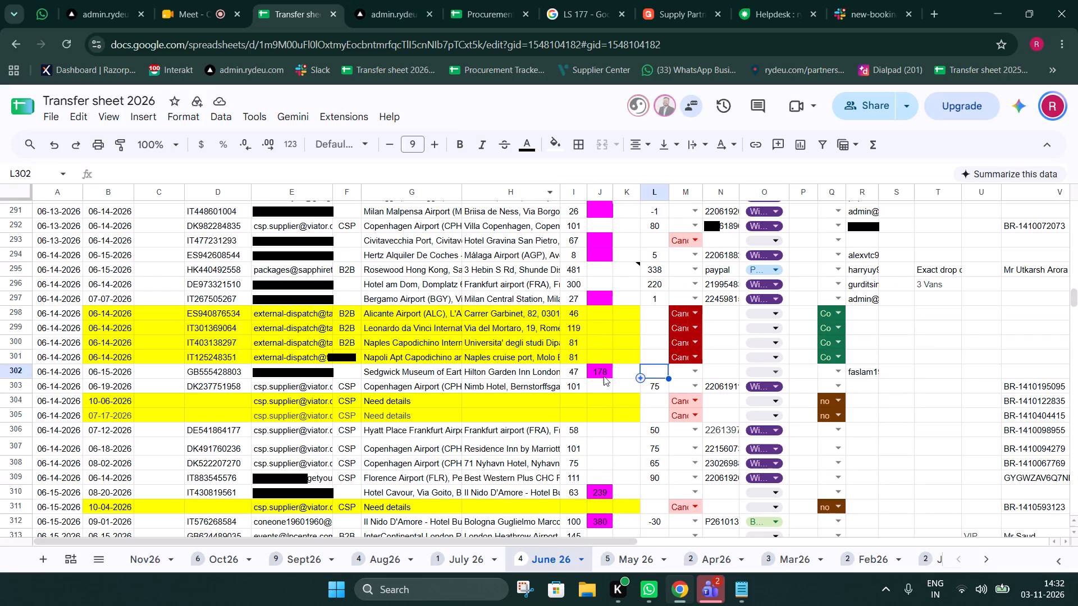
left_click(604, 375)
key("BackSpace")
Enter 78 in column AB of row 302.
key("Right")
key("Right")
key("Right")
key("Right")
key("Right")
key("Right")
key("Right")
key("Right")
key("Right")
key("Right")
key("Right")
key("Right")
key("Right")
key("Right")
key("Right")
key("Right")
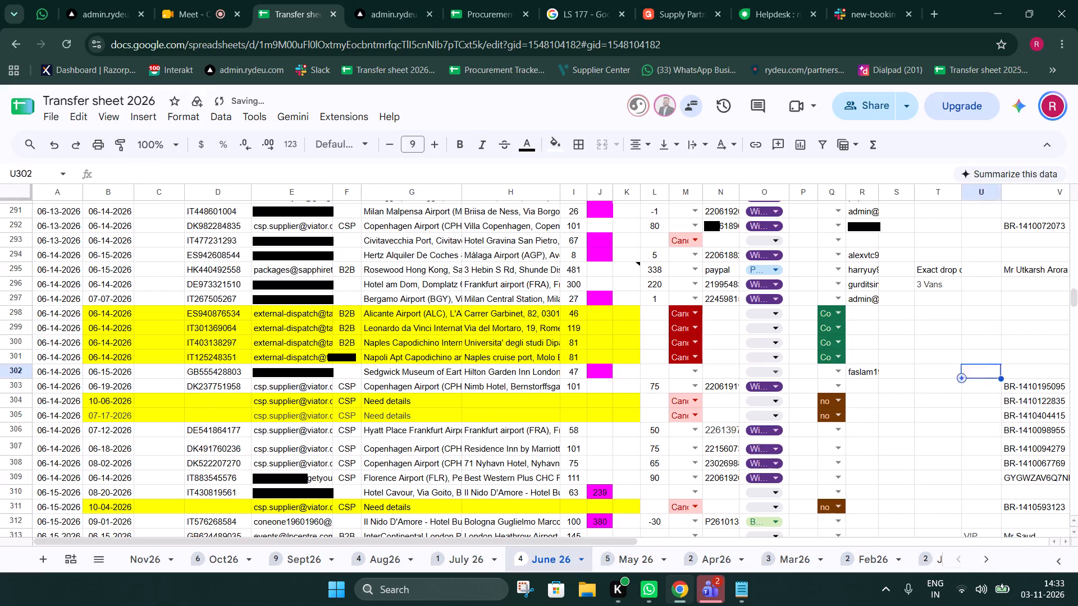
key("Right")
key("Right")
key("Right")
key("Left")
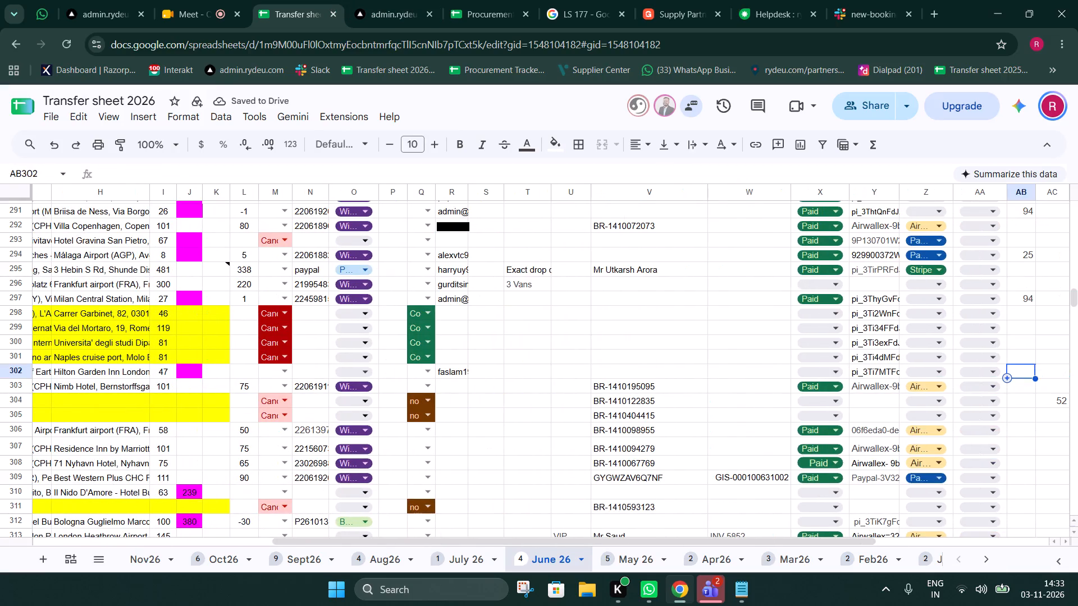
type("78")
key("Return")
Set the payment status in column X of row 302 to Paid.
key("Up")
key("Left")
key("Left")
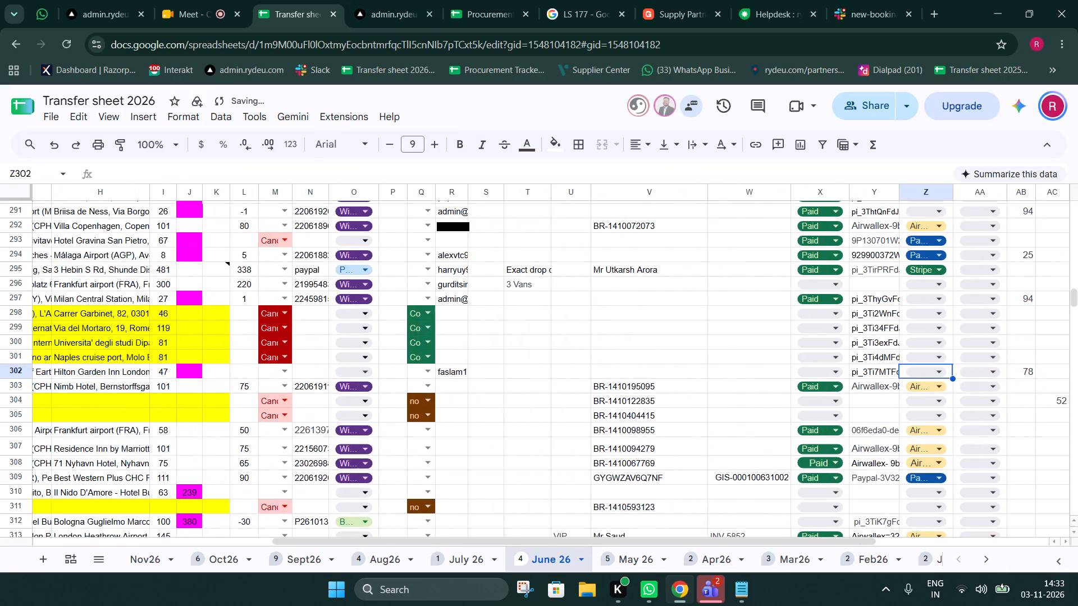
key("Left")
key("Left")
key("Left")
key("Right")
key("Return")
key("Down")
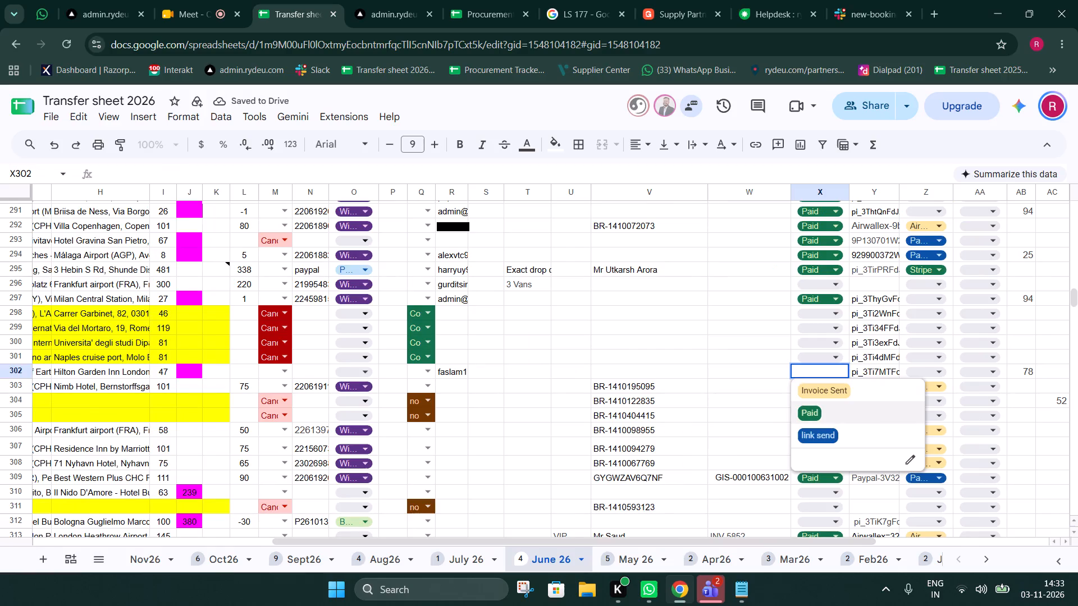
key("Return")
key("Right")
key("Up")
key("Left")
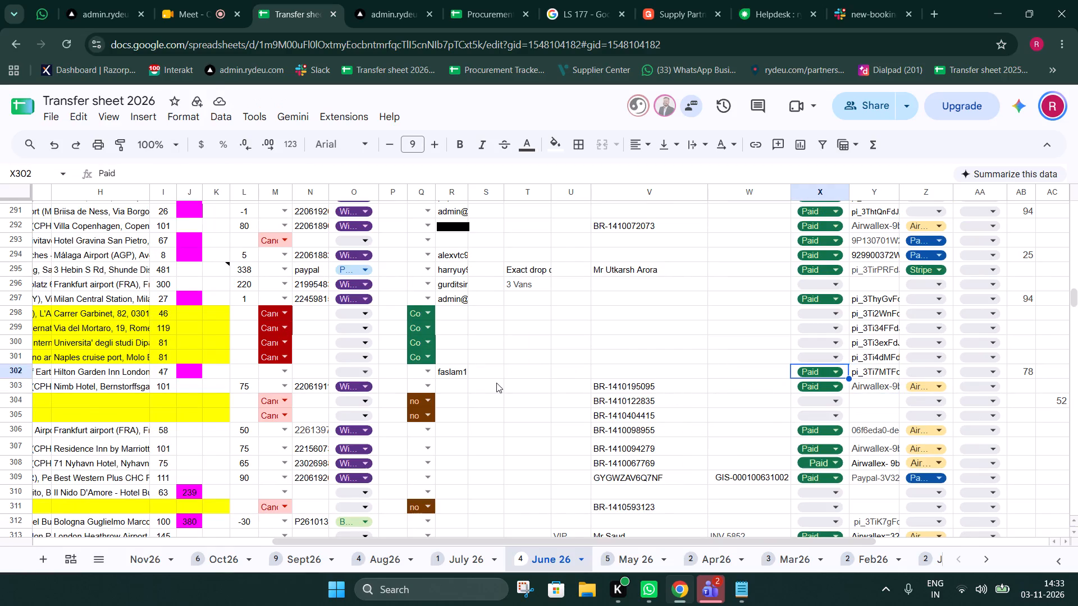
Review the entries across row 302, from the column AB amount back to column A.
key("Right")
key("Right")
key("Right")
key("Right")
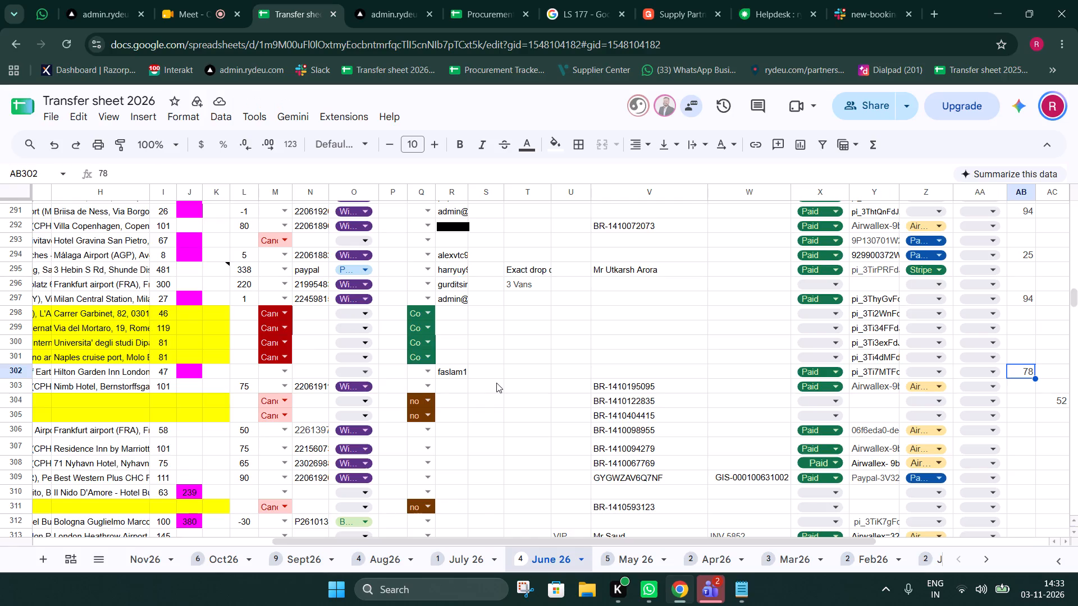
key("Left")
key("Left")
key("Left")
key("Left")
key("Left")
key("Left")
key("Left")
key("Left")
key("Left")
key("Left")
key("Left")
key("Left")
key("Left")
key("Left")
key("Left")
key("Left")
key("Left")
key("Left")
key("Left")
key("Left")
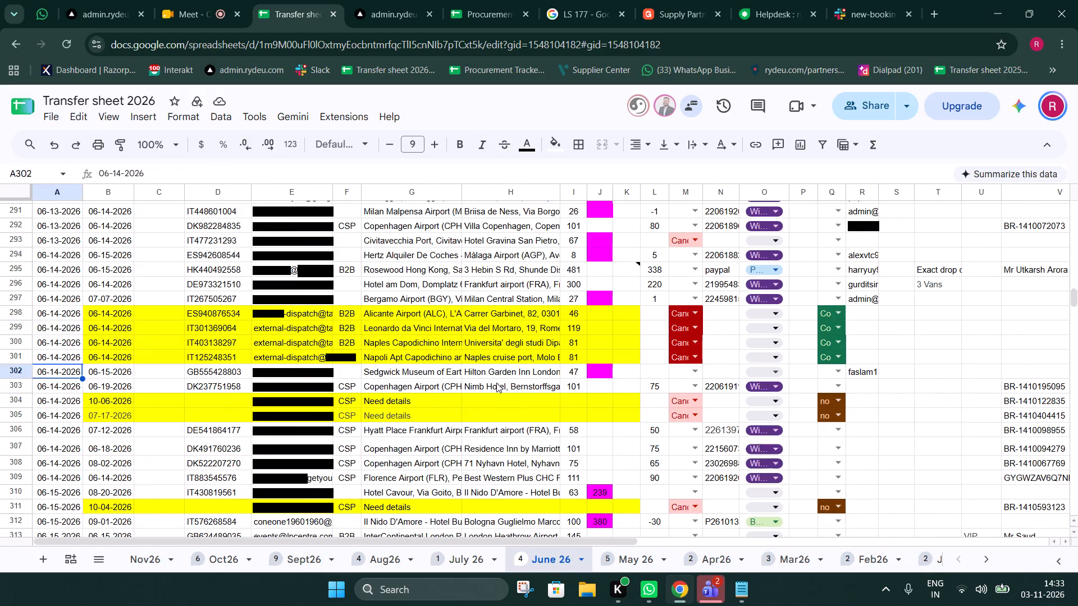
key("Right")
key("Right")
key("Right")
key("Up")
key("Up")
key("Up")
key("Up")
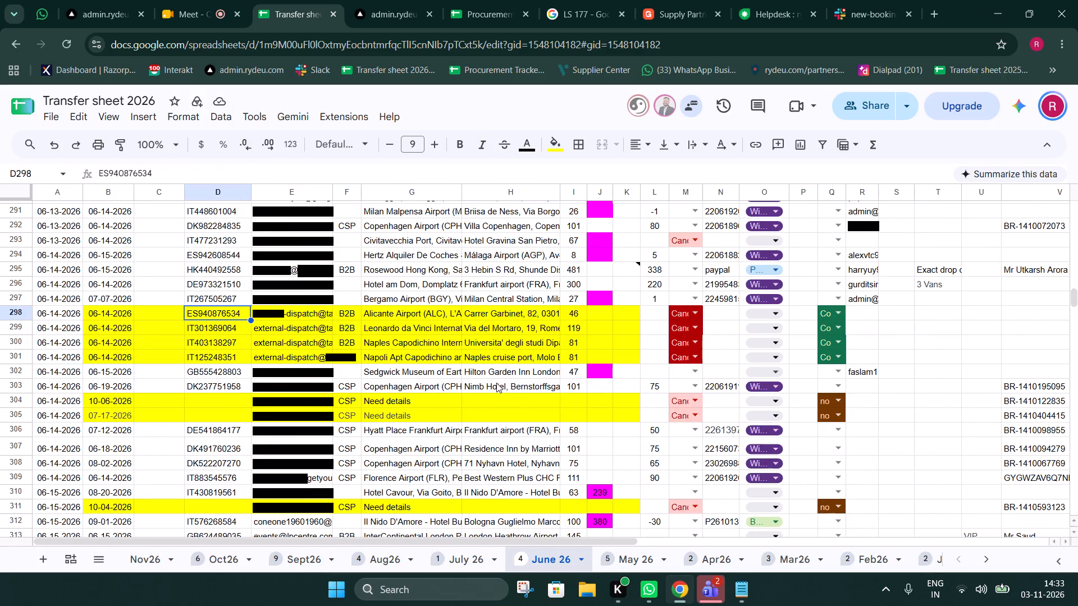
key("ctrl+c")
left_click(391, 0)
left_click(13, 305)
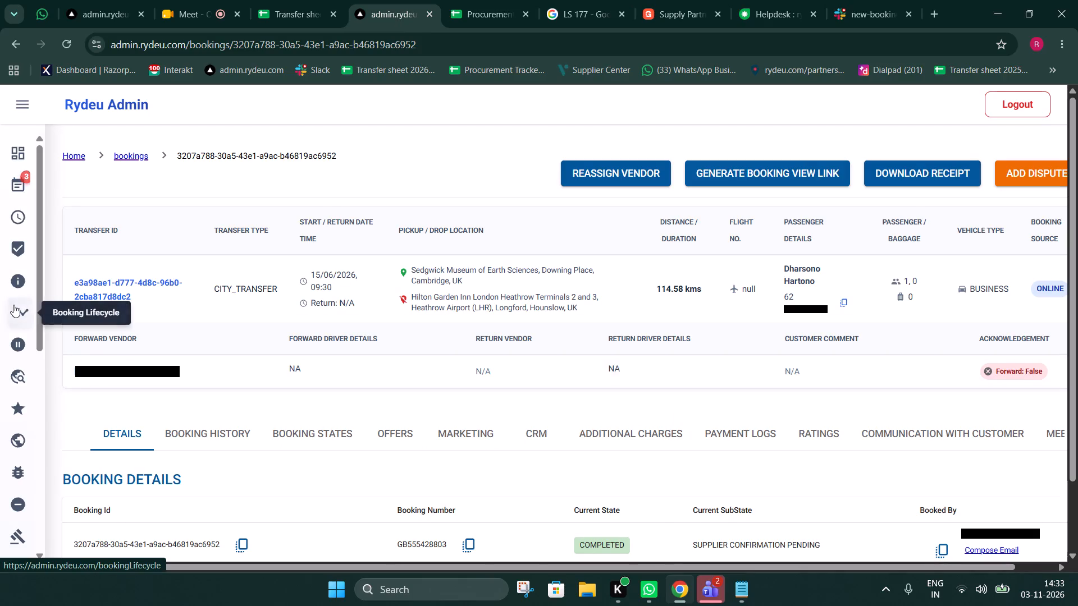
left_click(15, 299)
left_click(18, 288)
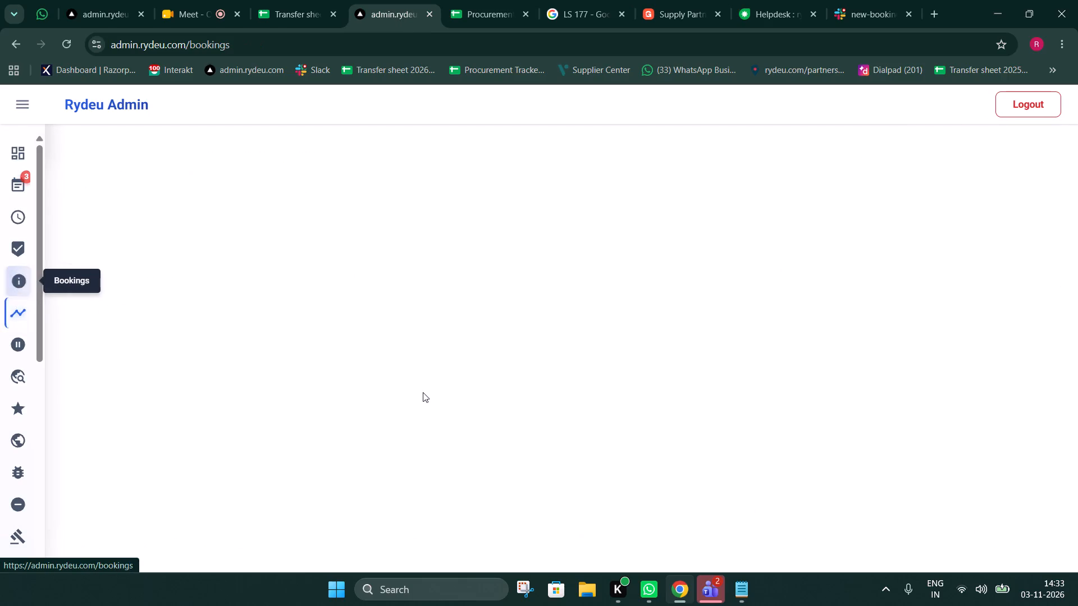
double_click(110, 192)
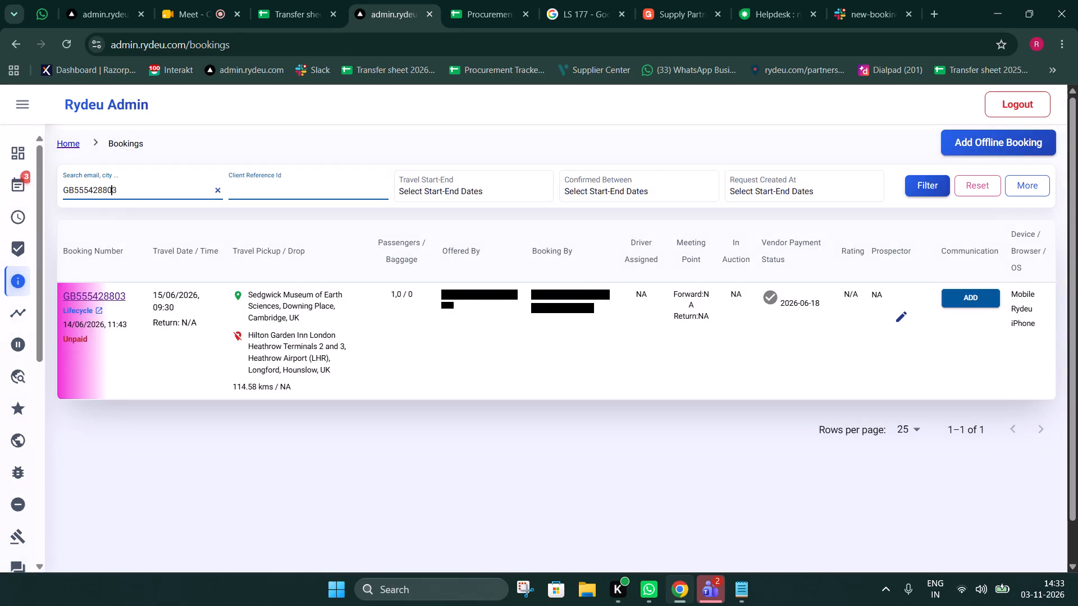
key("ctrl+v")
left_click(942, 180)
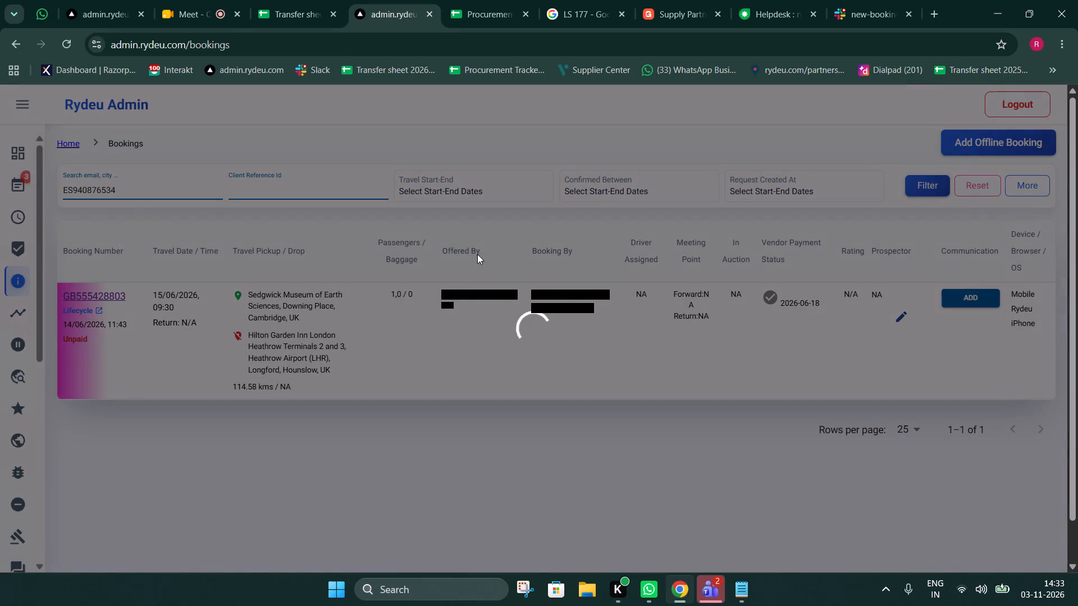
left_click(84, 296)
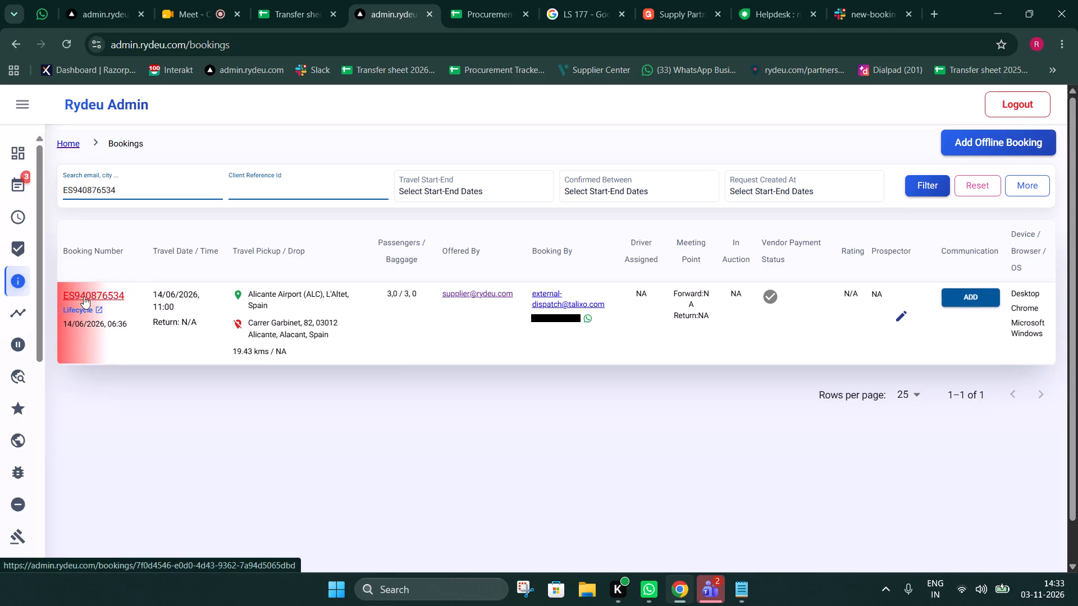
scroll(394, 311, "down", 8)
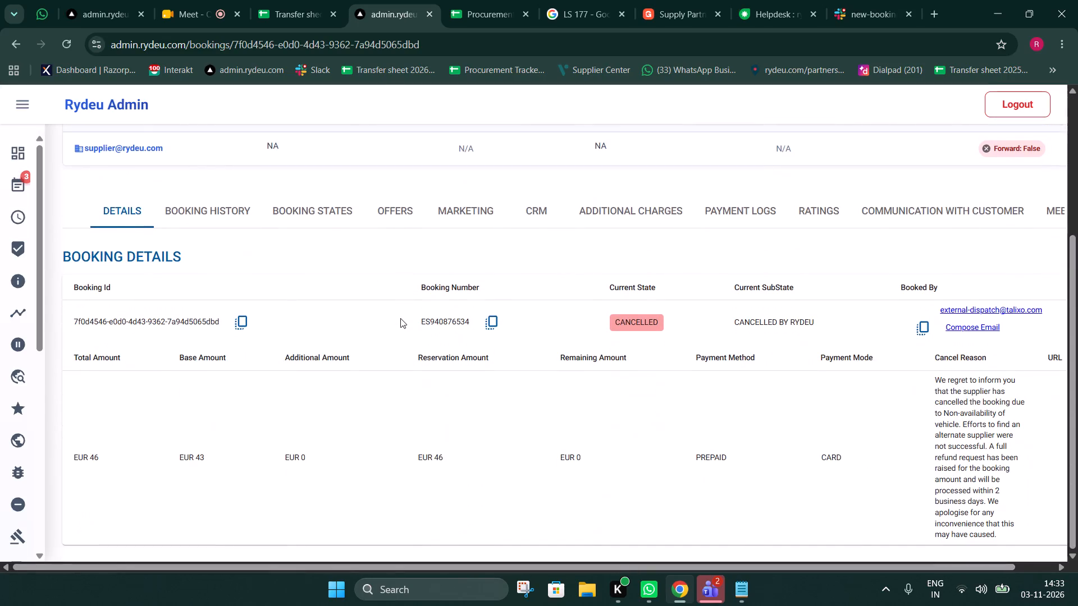
Show the edit history of the status in column Q of row 298 in the transfer sheet.
left_click(314, 0)
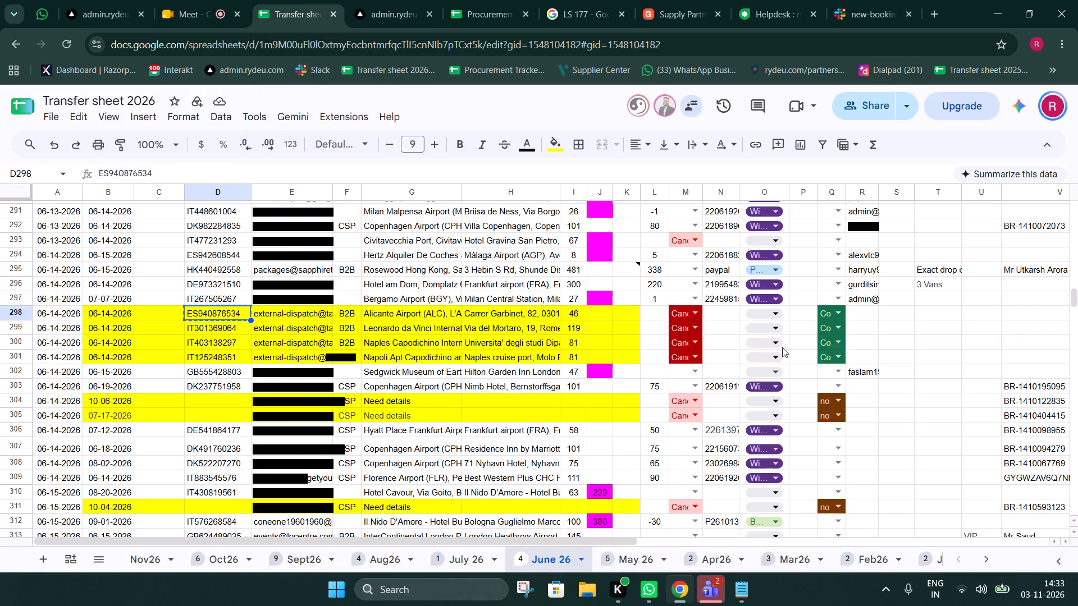
key("Escape")
left_click(821, 314)
right_click(822, 313)
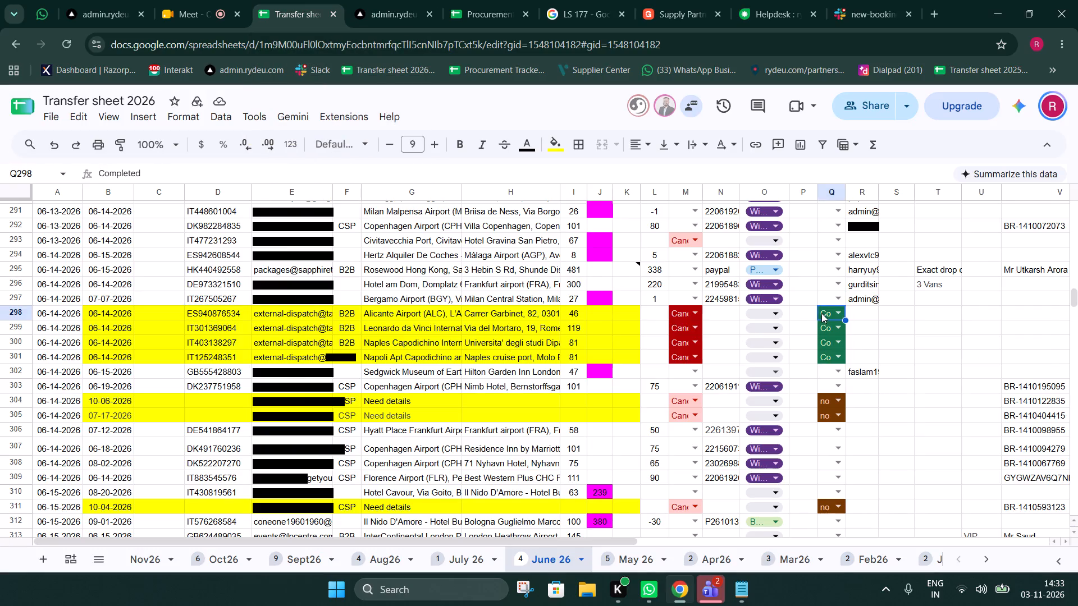
left_click(868, 558)
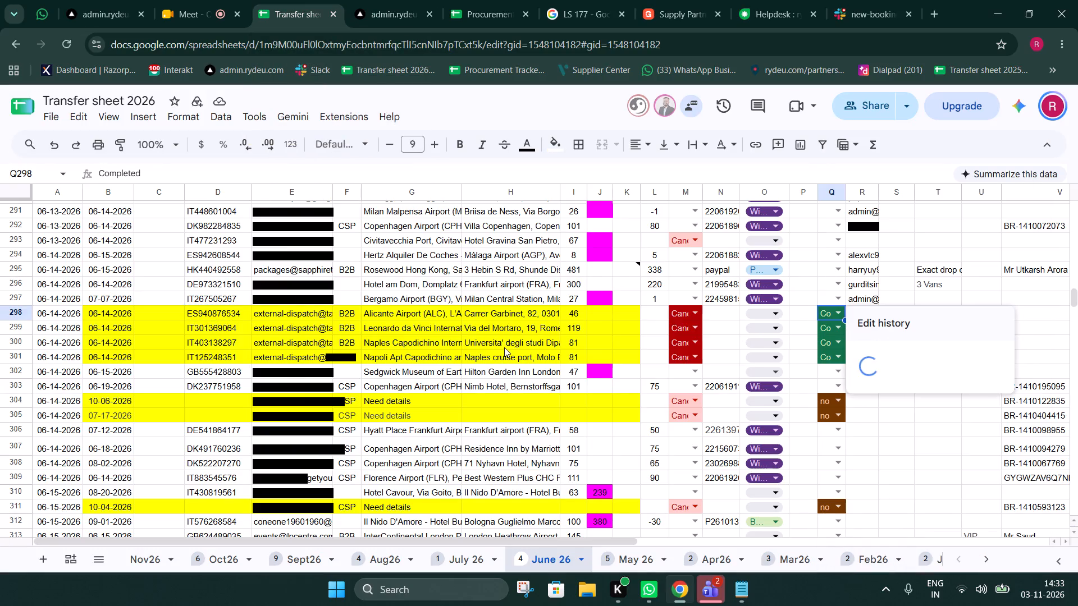
Copy the amounts 46, 119, 81 and 81 from column I of rows 298 to 301 into column P.
left_click(573, 321)
key("shift+Down")
key("shift+Down")
key("shift+Down")
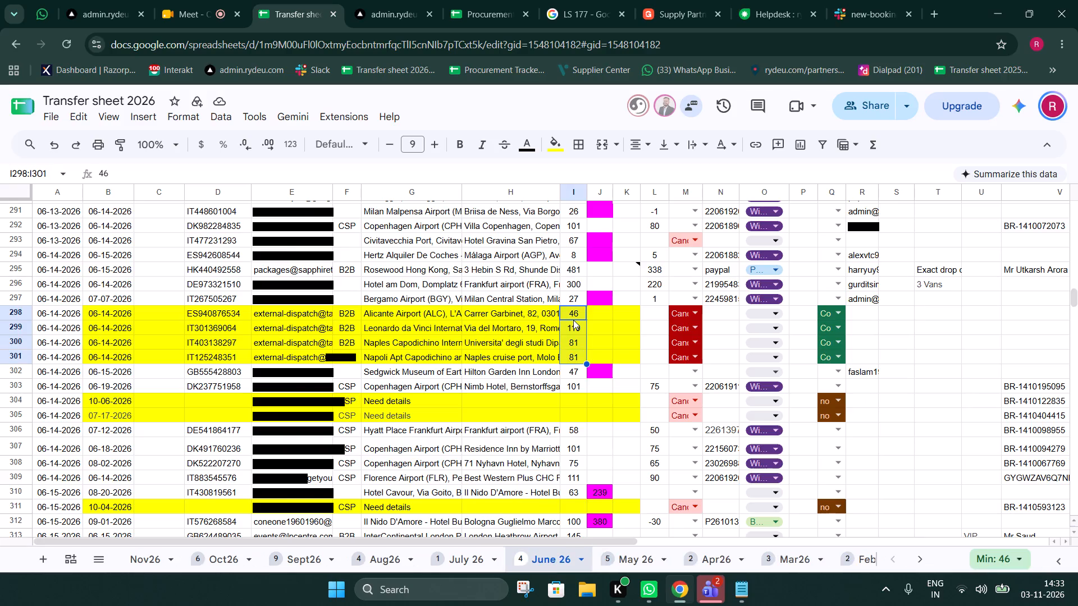
key("ctrl+c")
left_click(807, 314)
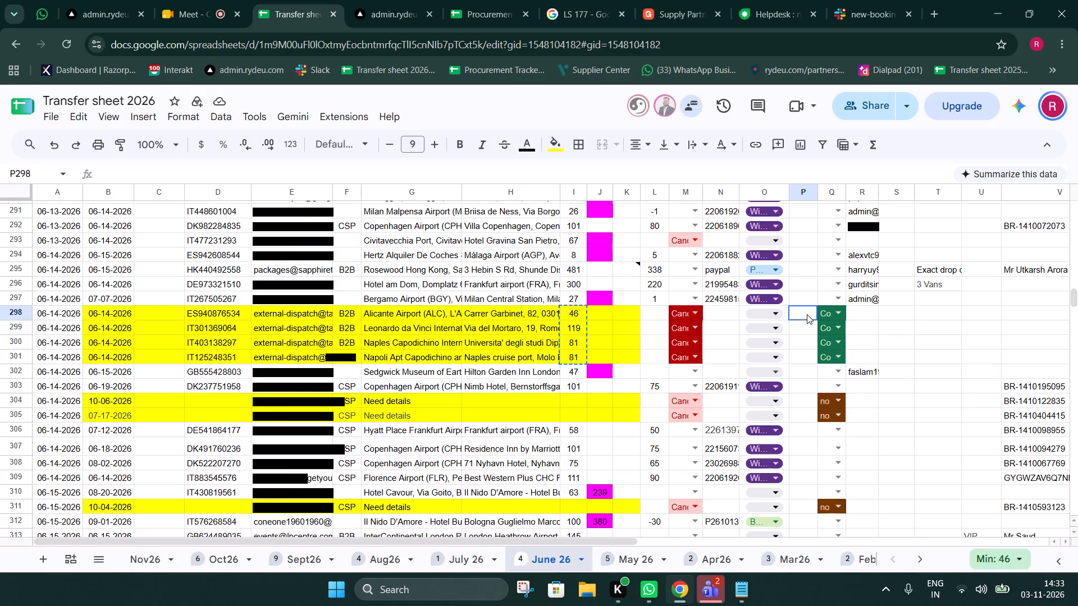
key("ctrl+v")
left_click(844, 377)
left_click(850, 401)
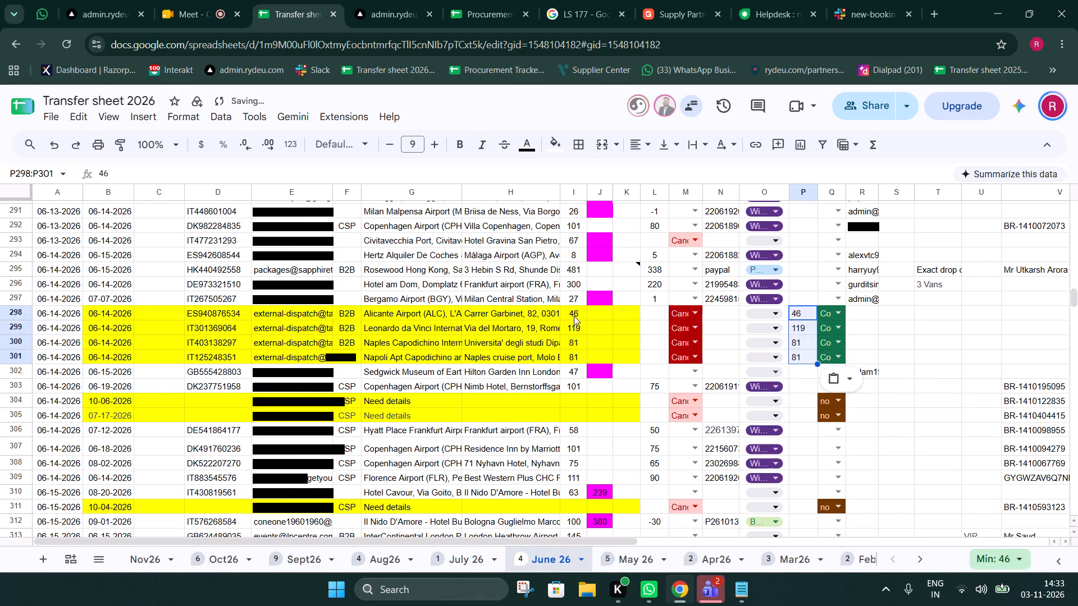
Clear the column I amounts of the cancelled bookings in rows 298 to 301.
left_click(574, 316)
key("shift+Down")
key("shift+Down")
key("shift+Down")
key("BackSpace")
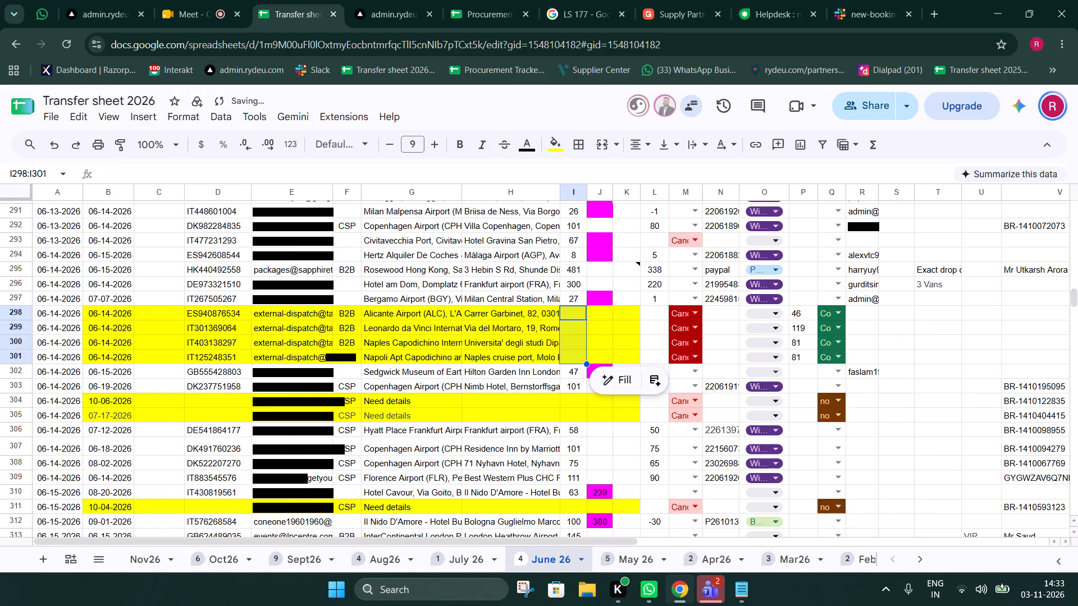
left_click(806, 310)
left_click(579, 370)
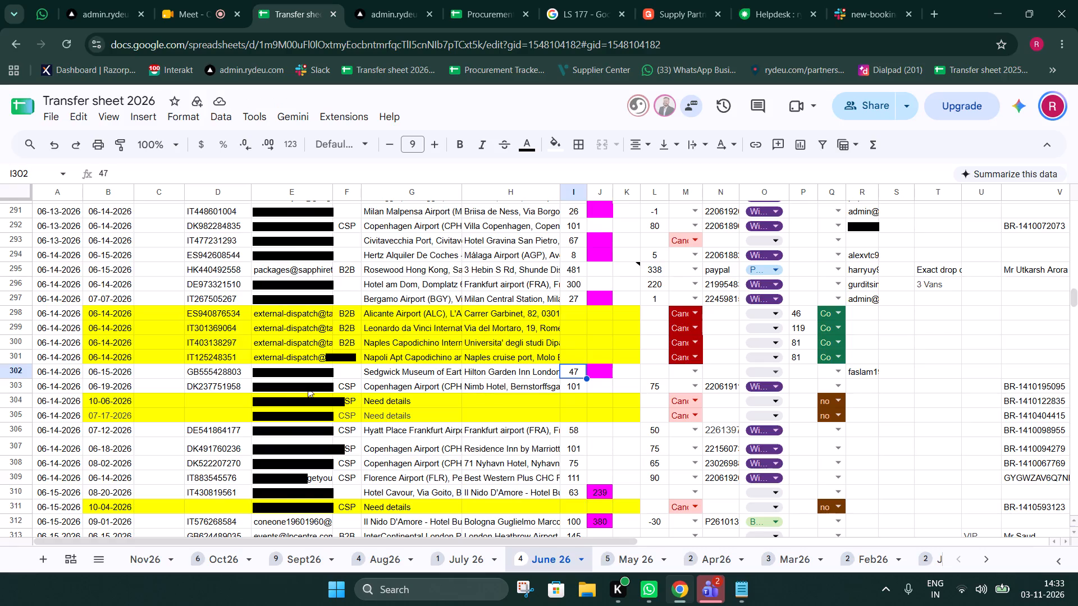
left_click(232, 388)
key("ctrl+c")
left_click(415, 0)
left_click(13, 271)
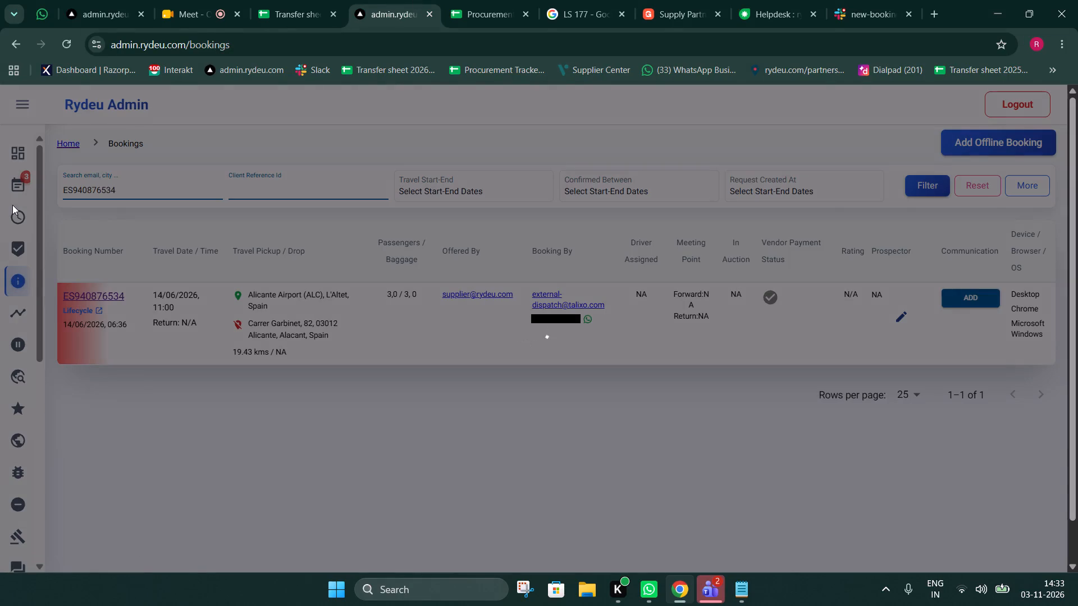
double_click(112, 187)
key("ctrl+v")
left_click(926, 186)
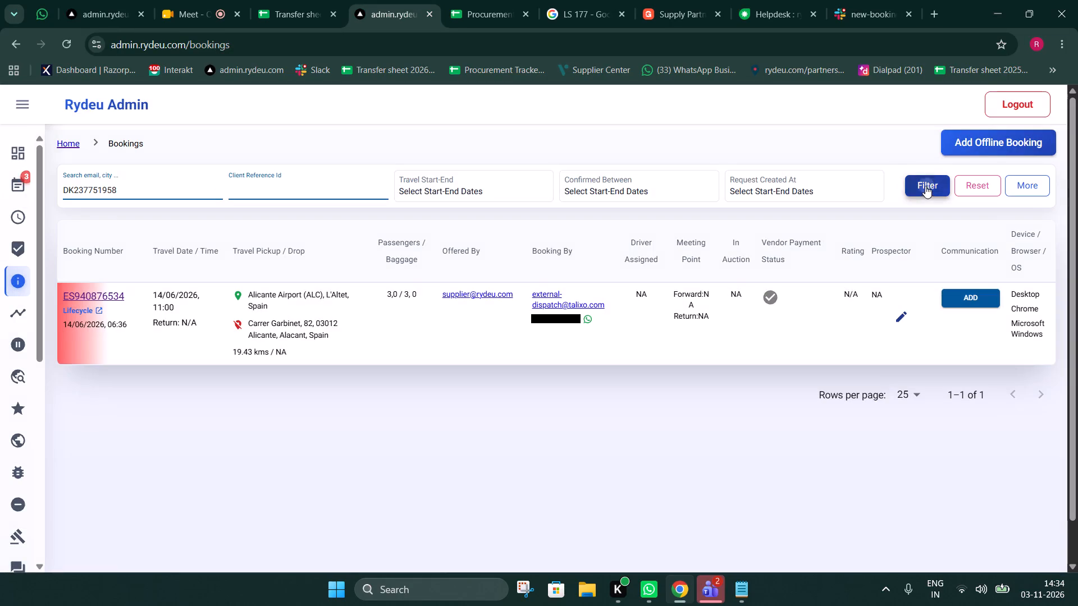
left_click(293, 0)
left_click(396, 0)
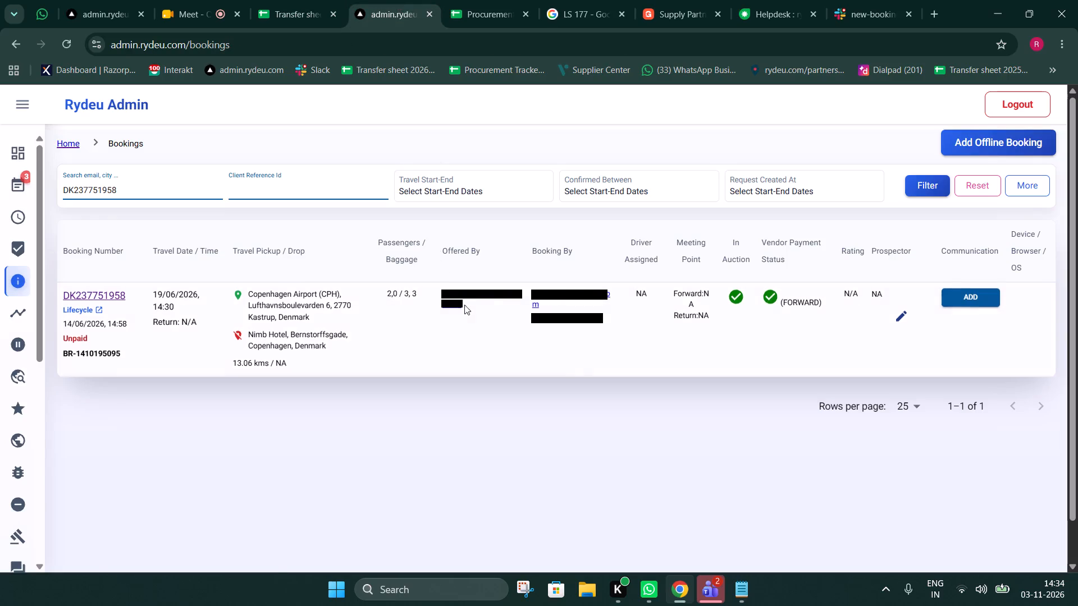
left_click_drag(465, 305, 439, 295)
key("ctrl+c")
left_click(288, 0)
double_click(875, 390)
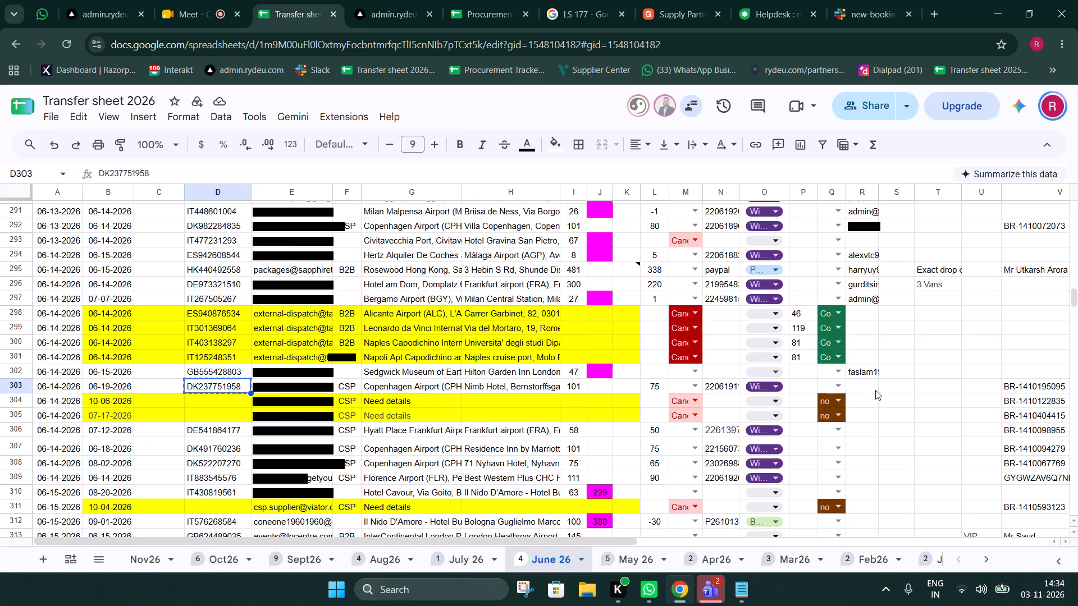
key("ctrl+v")
left_click(896, 411)
left_click(907, 429)
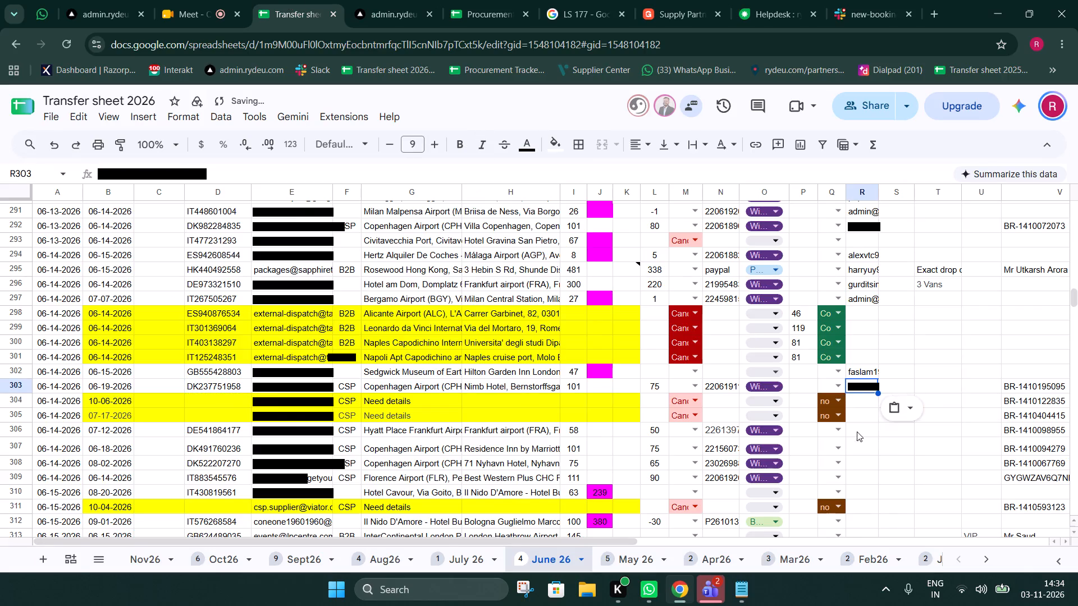
Review the June 26 bookings above and below row 306, checking column R for supplier emails back to about row 249.
left_click(853, 431)
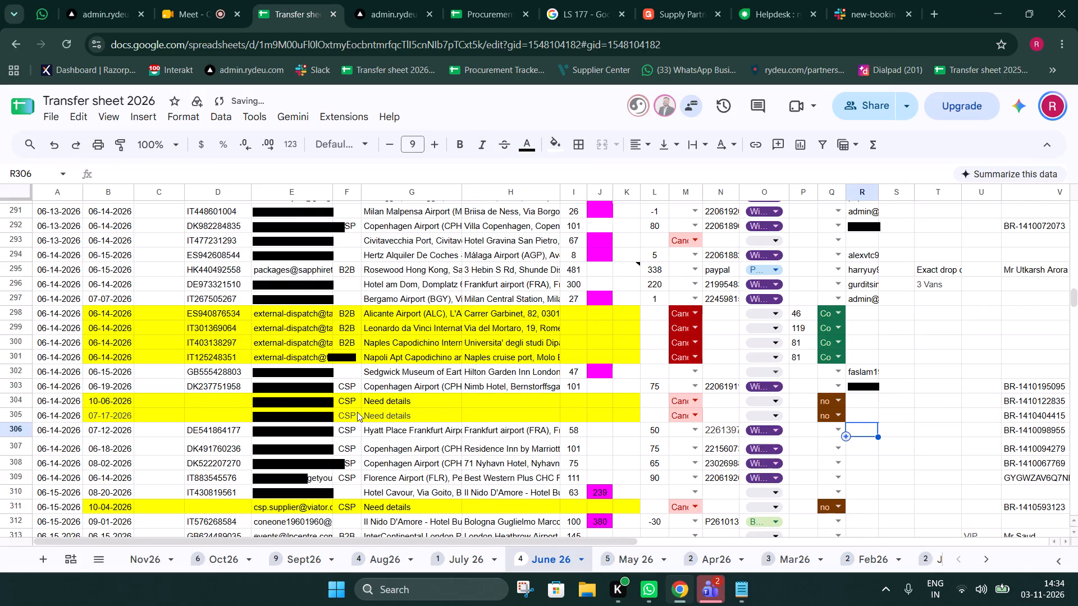
scroll(357, 412, "up", 1)
scroll(390, 380, "up", 4)
scroll(395, 375, "down", 3)
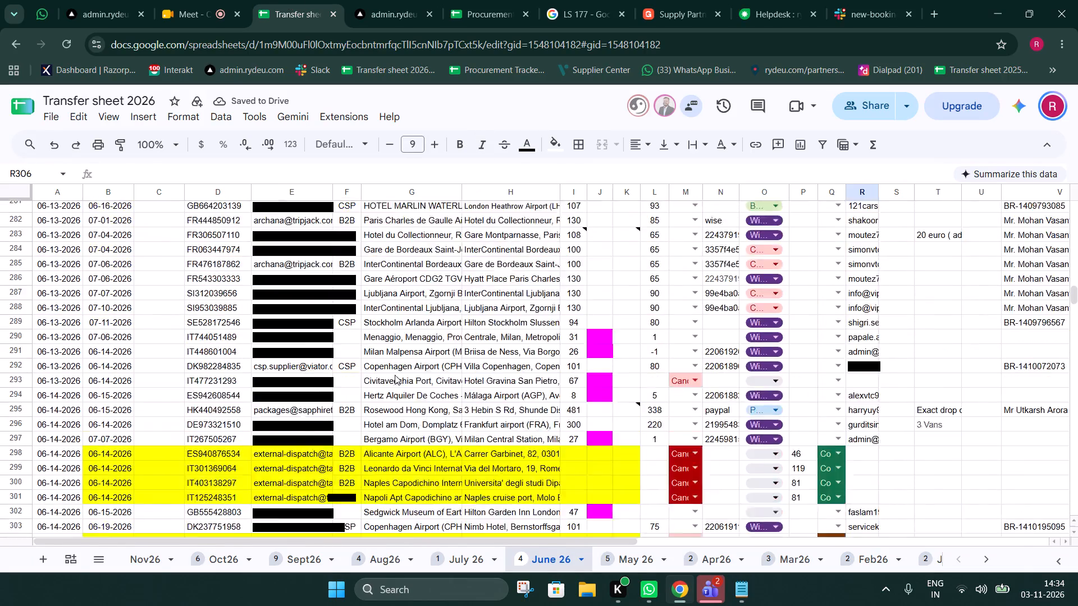
scroll(395, 375, "down", 3)
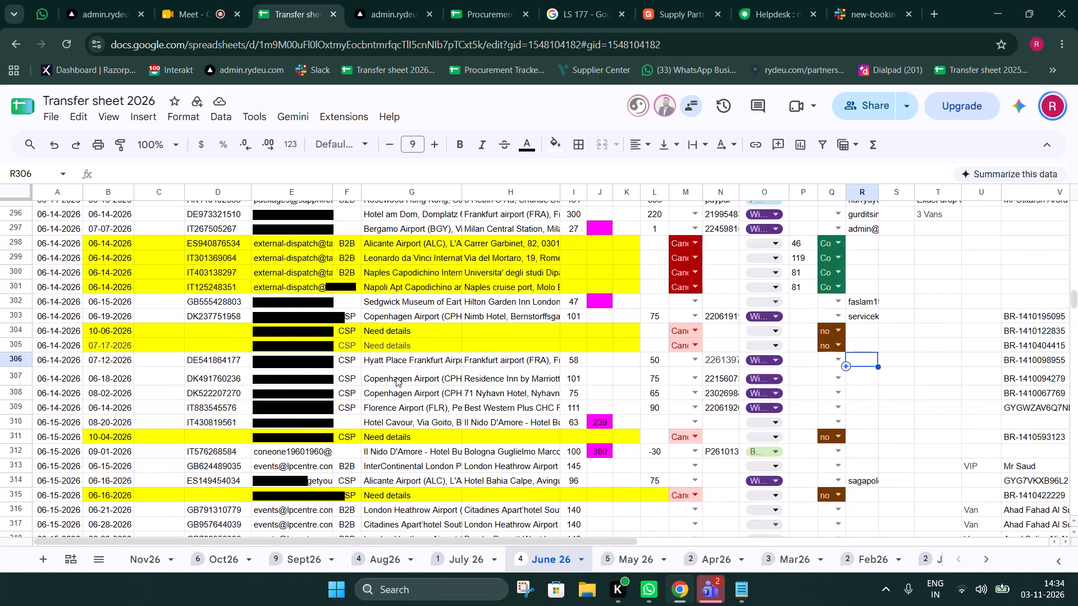
scroll(434, 371, "up", 2)
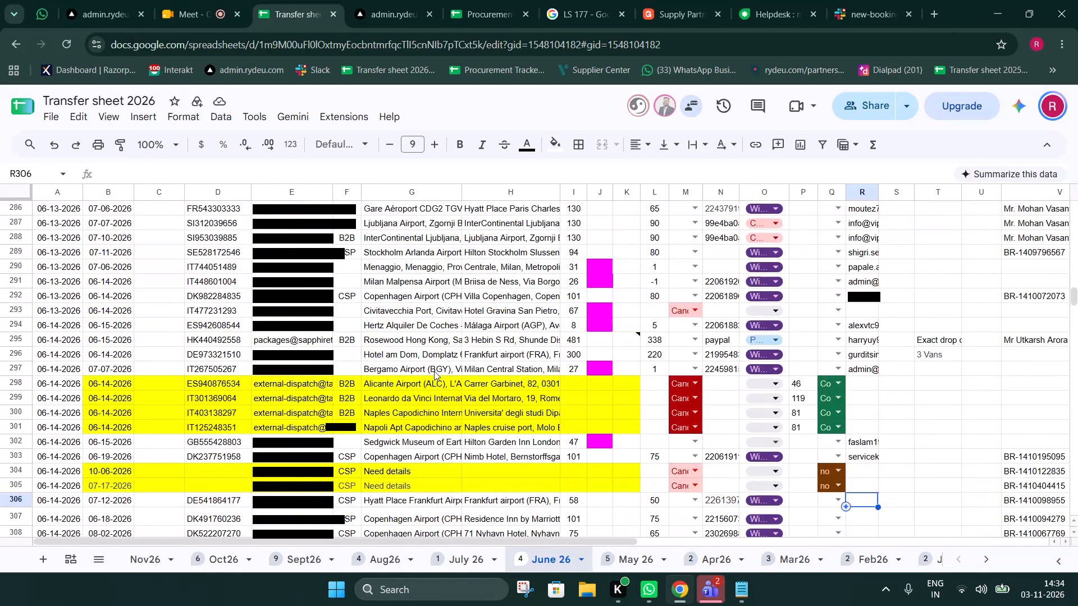
scroll(434, 369, "up", 8)
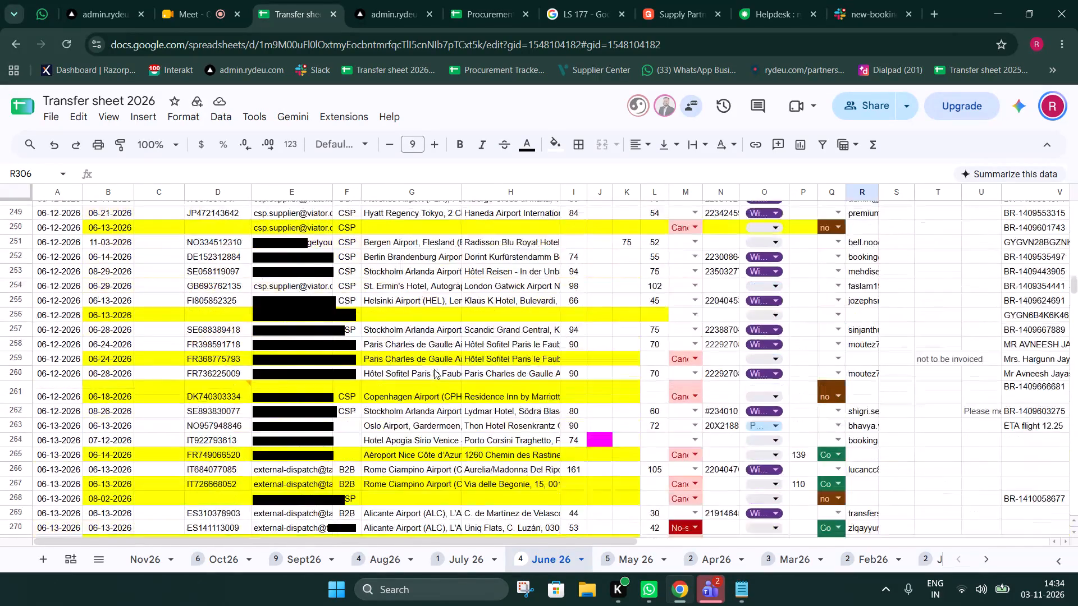
scroll(434, 369, "down", 10)
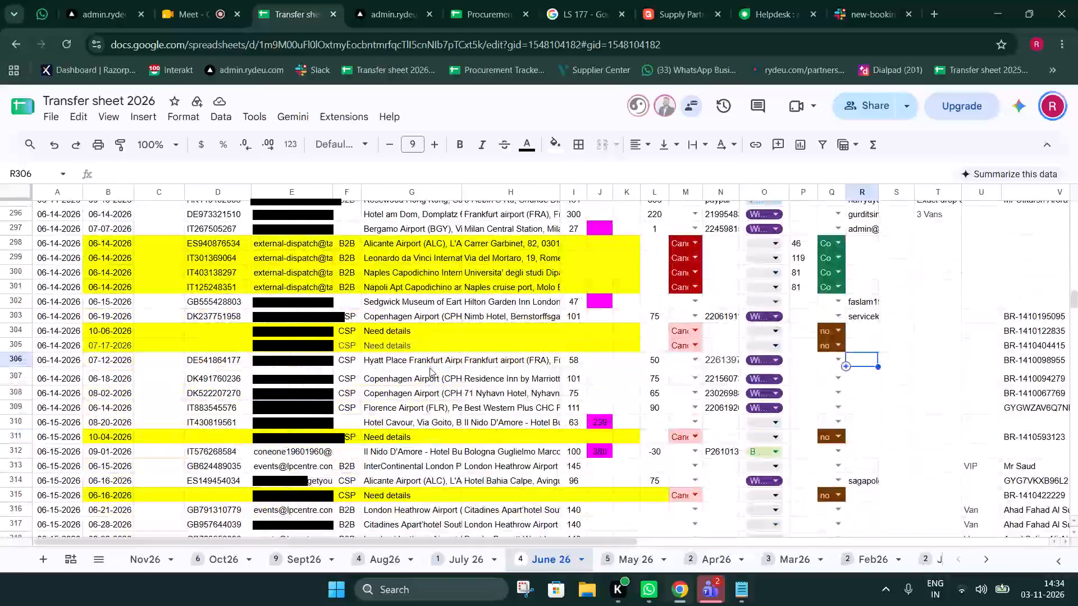